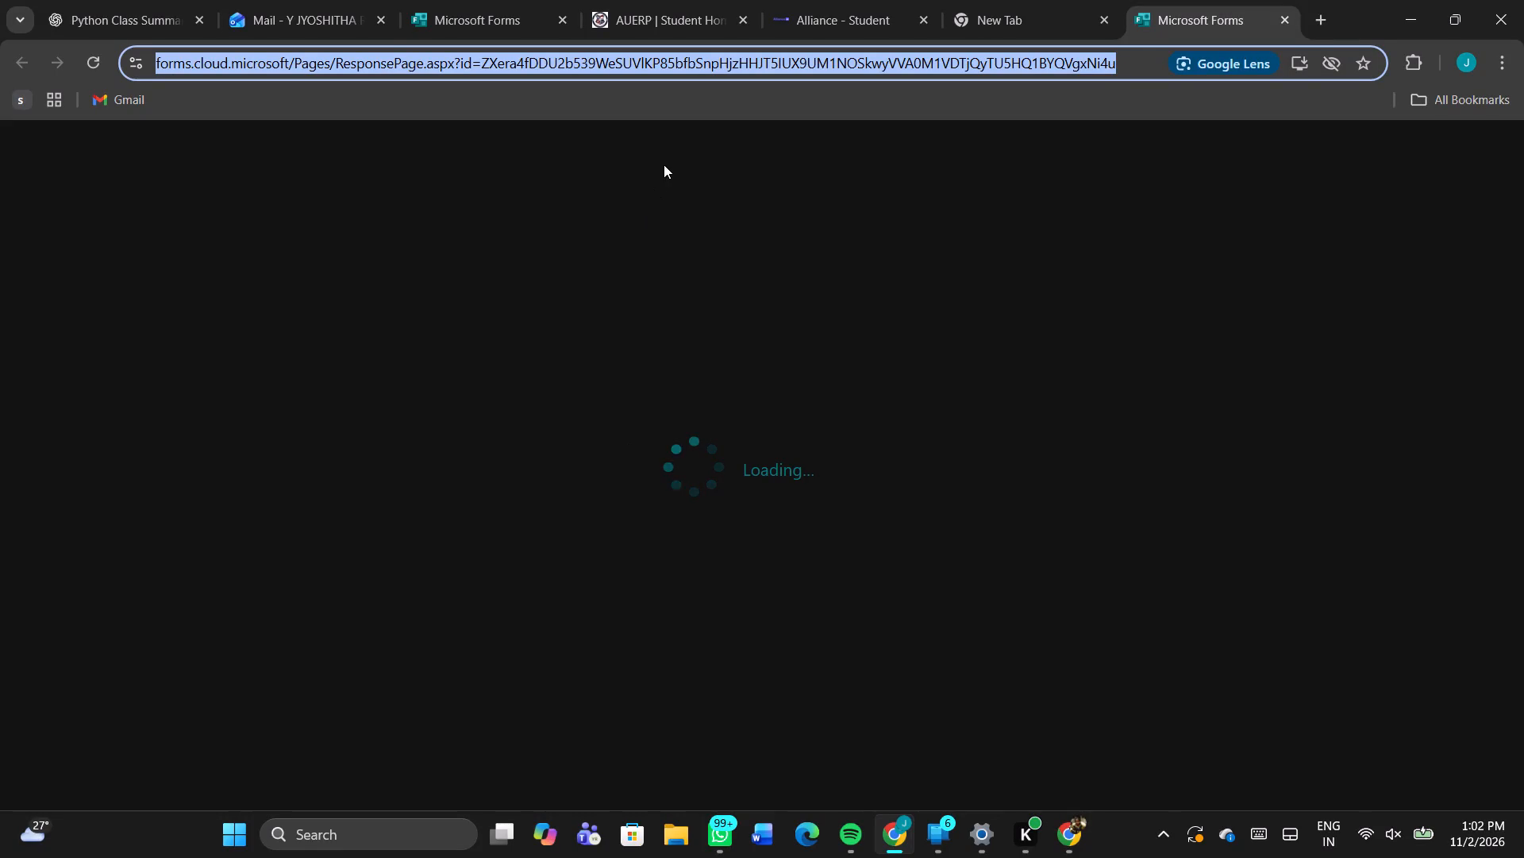
Dismiss the What's new notice on the Microsoft Forms home page and create a new blank form.
click(567, 0)
click(760, 679)
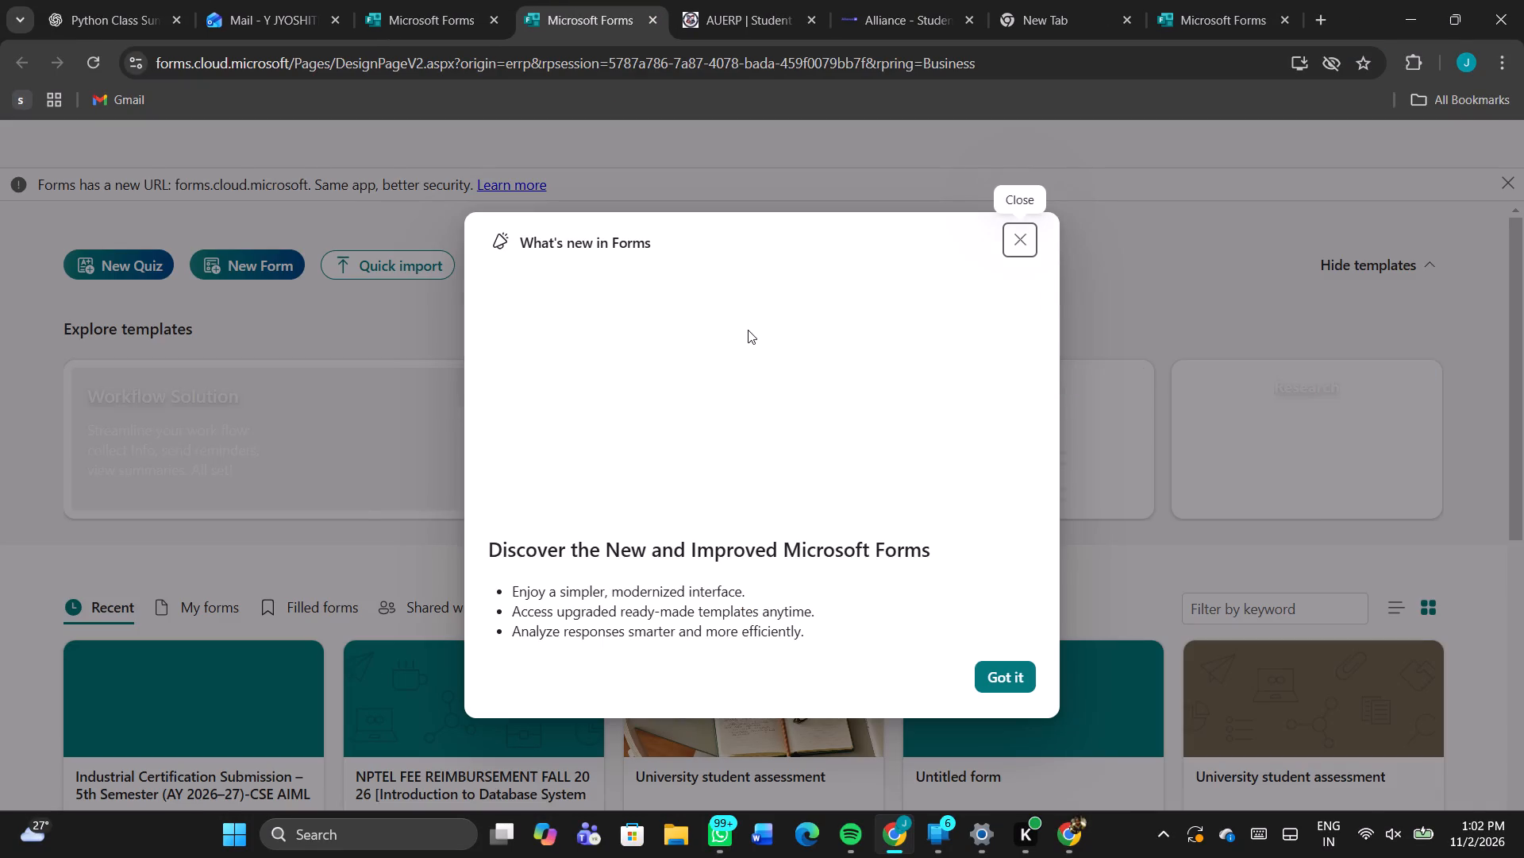
click(1006, 675)
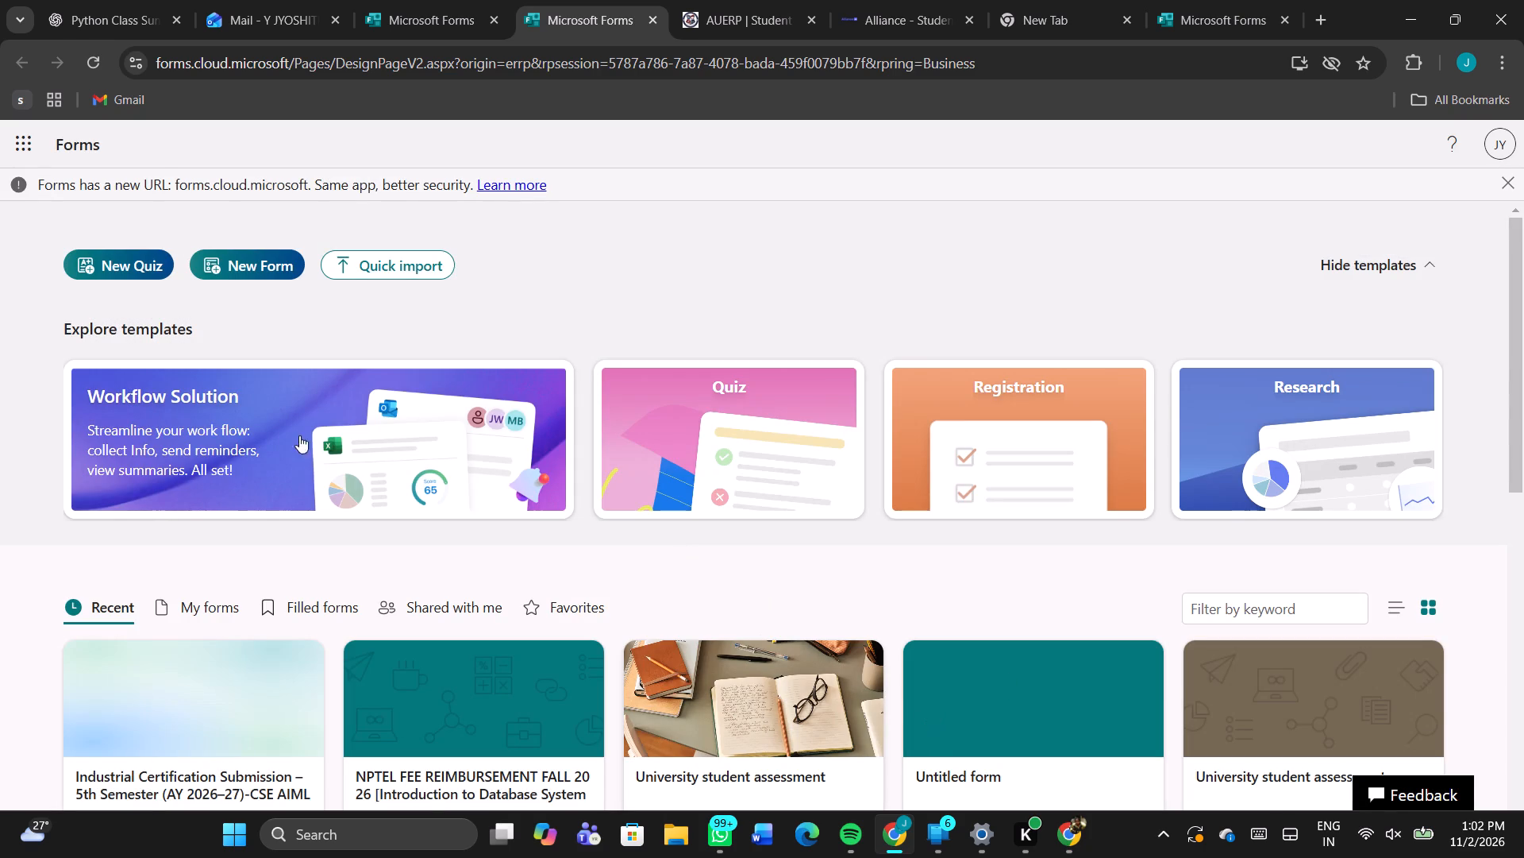
click(254, 278)
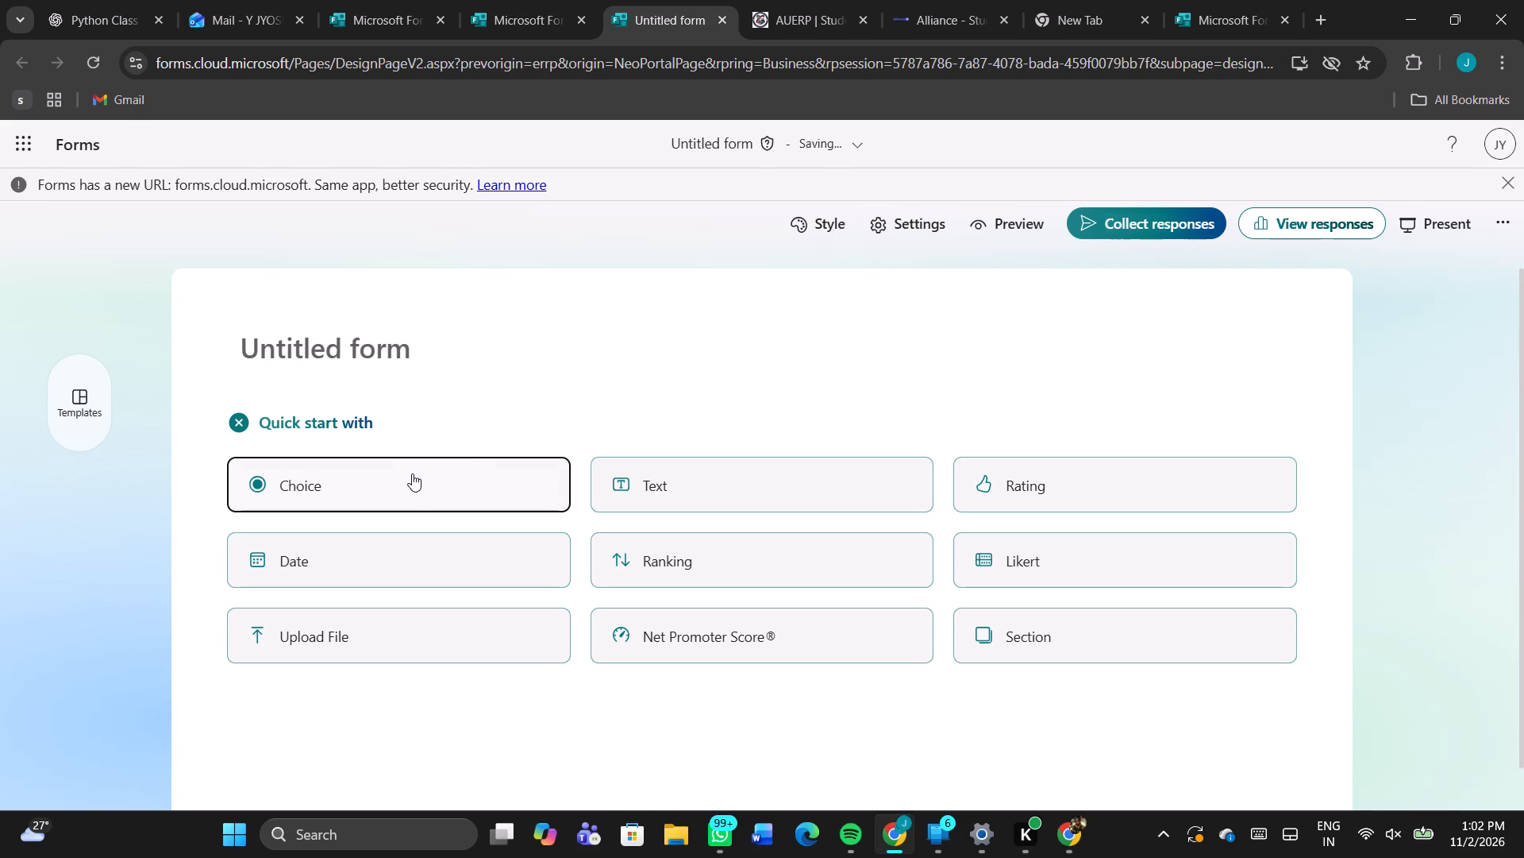
Add a text question titled "Name of the student" and make it required.
click(649, 496)
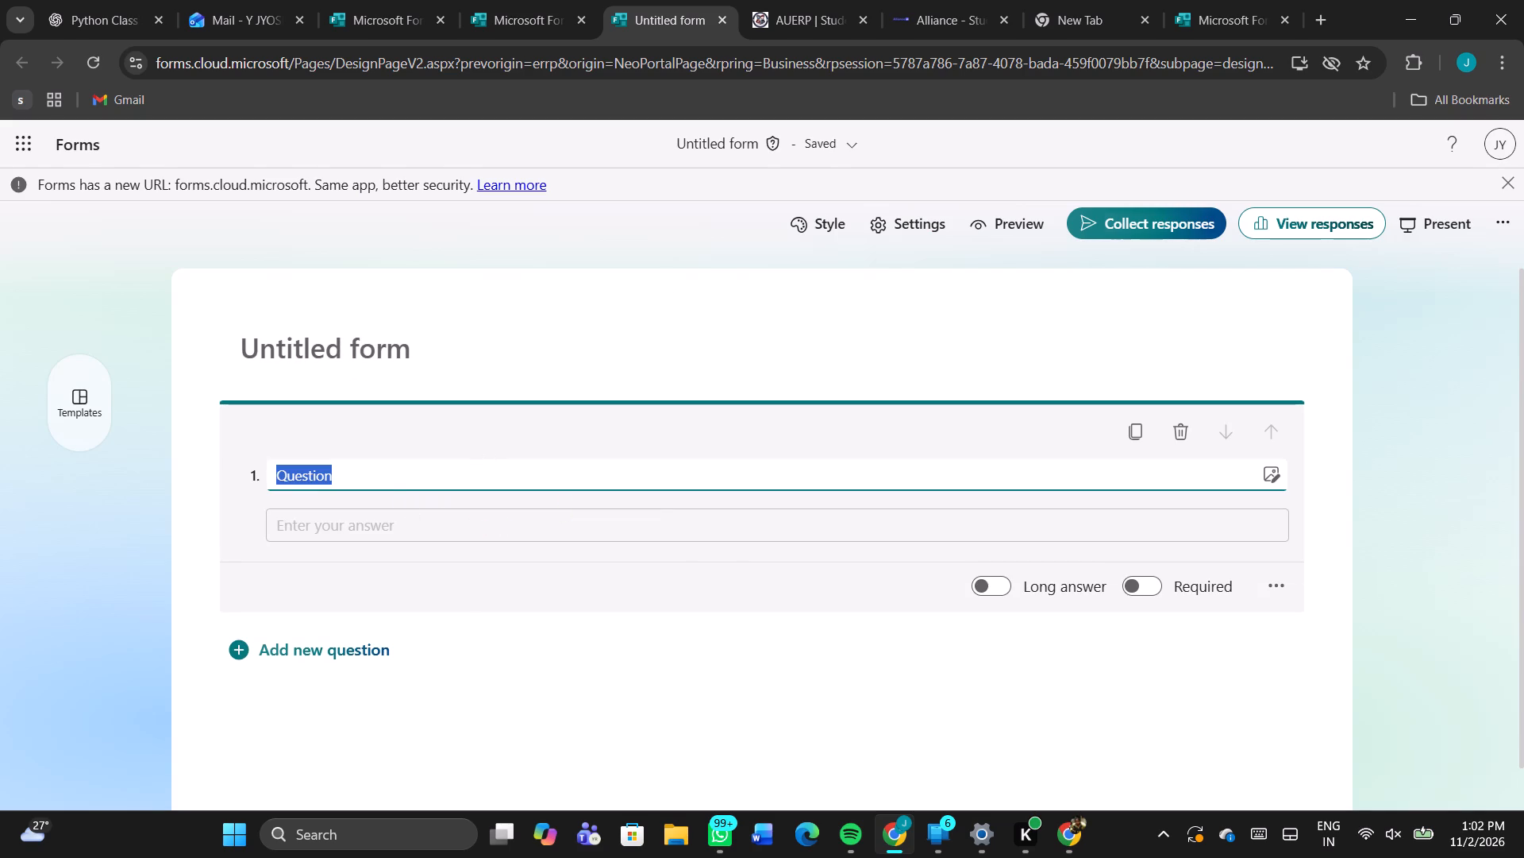
key(BackSpace)
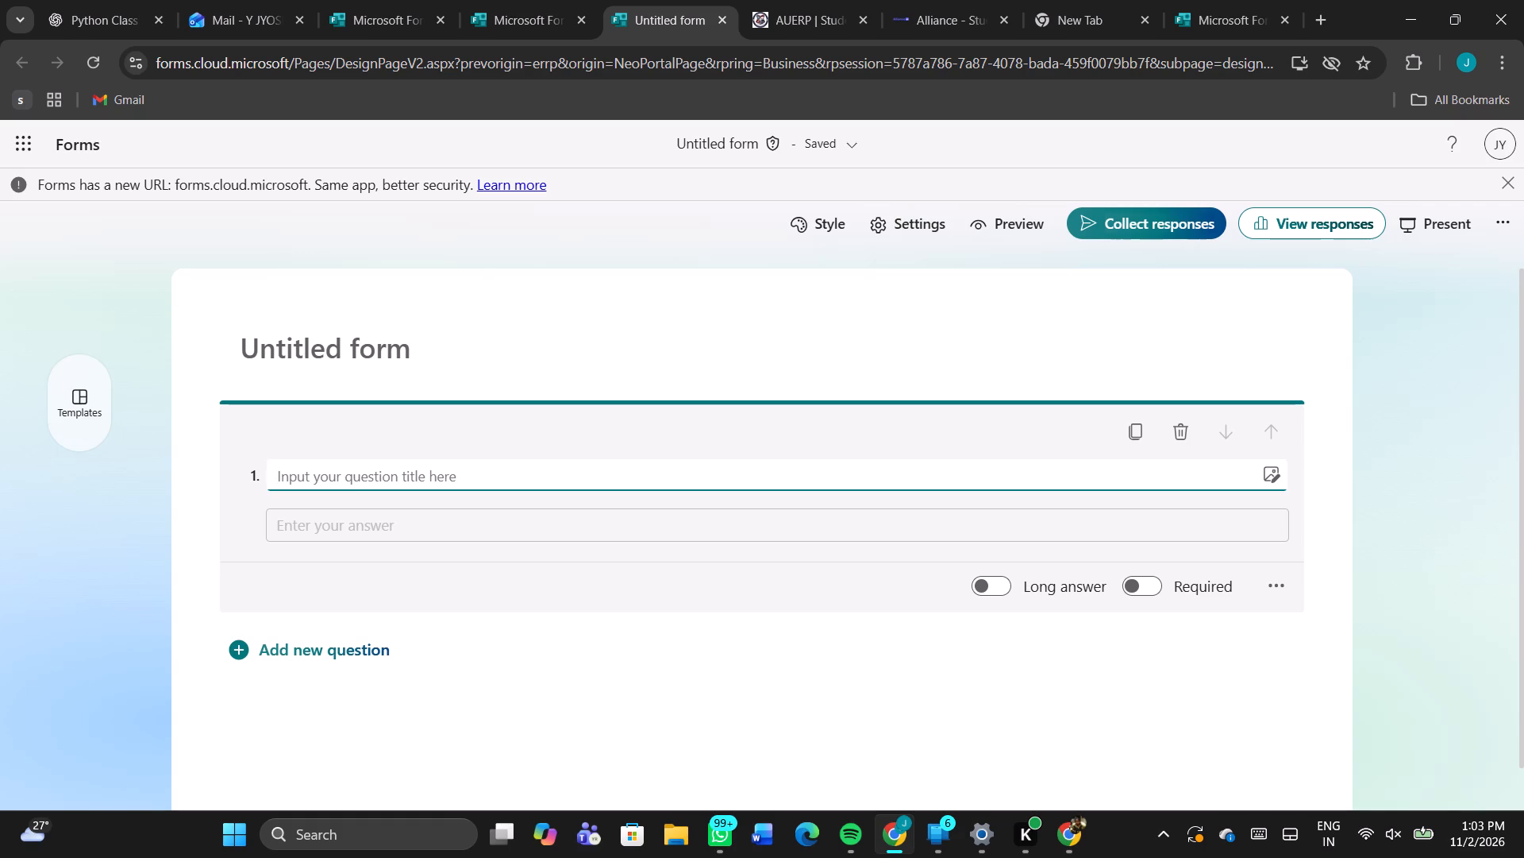
text(NA)
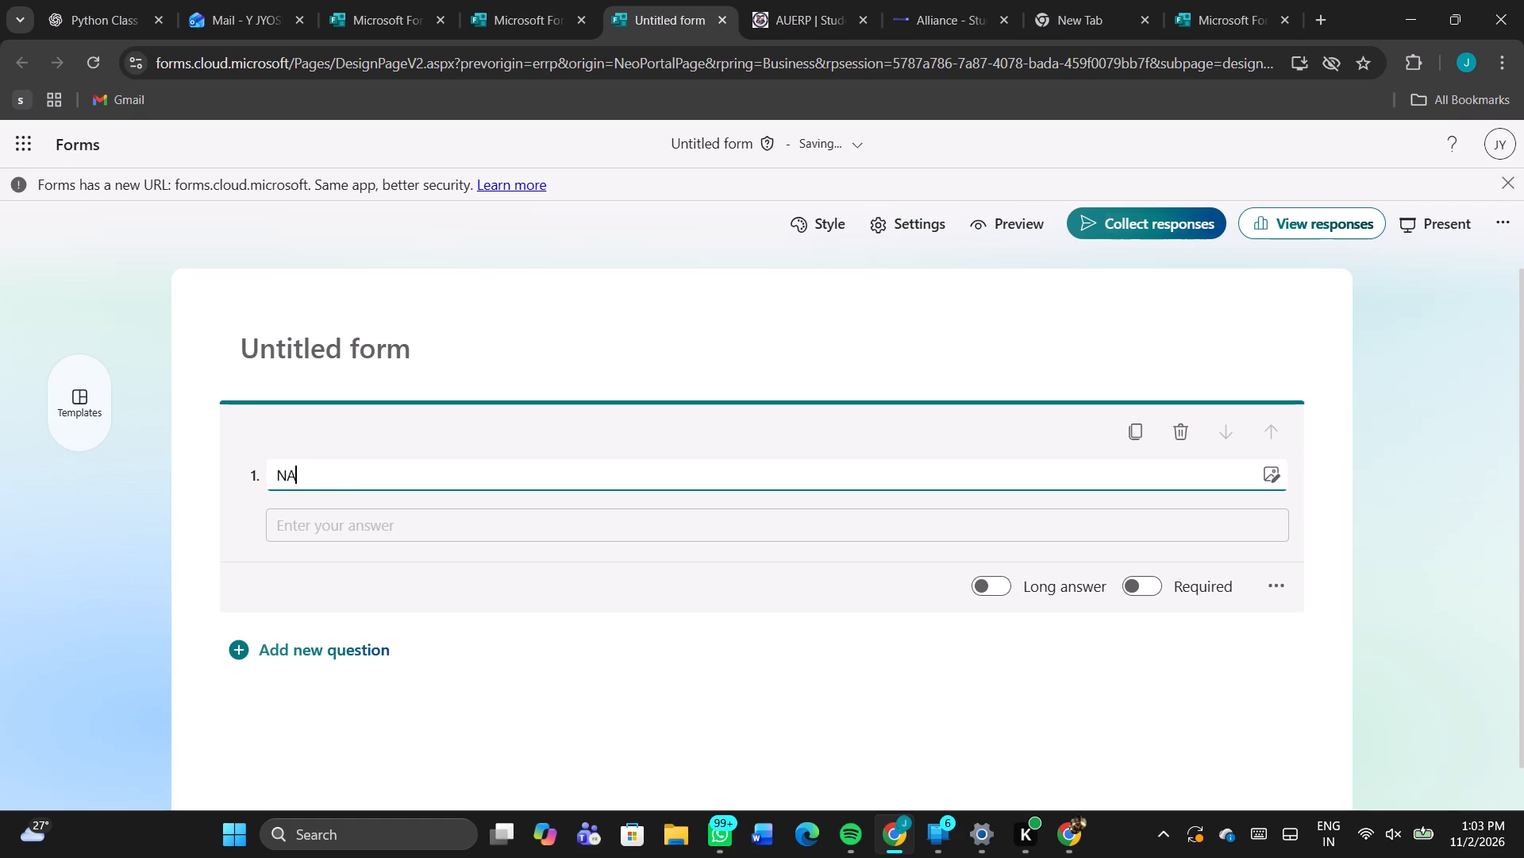
text(ME)
key(shift+BackSpace)
key(shift+BackSpace)
key(shift+BackSpace)
key(shift+a)
key(shift+BackSpace)
text(ame of the student)
click(402, 532)
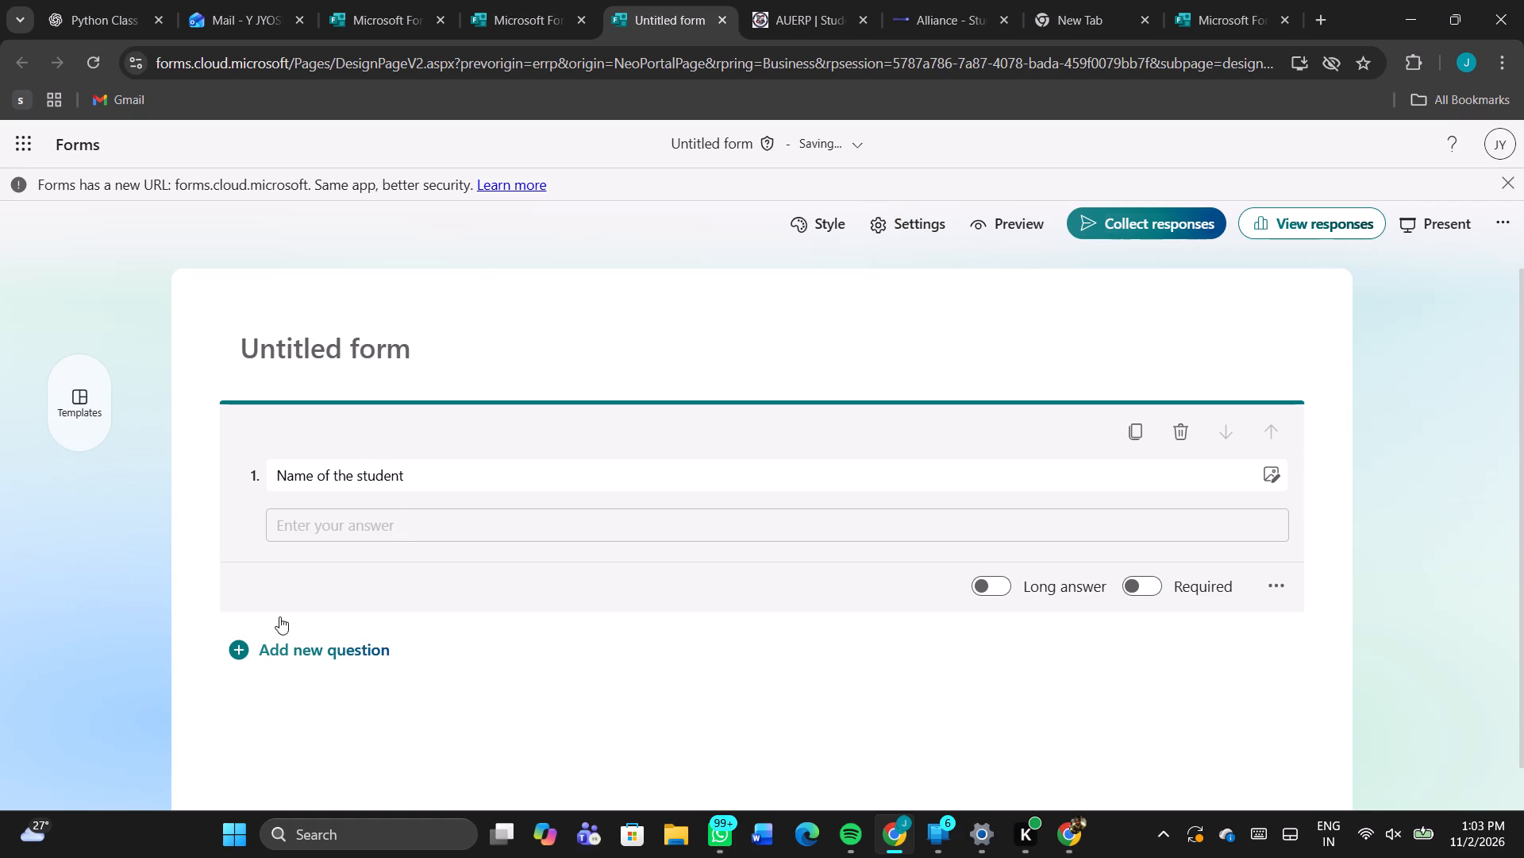
click(1150, 591)
Add a second text question titled "Reg.No." below the student name question.
click(238, 654)
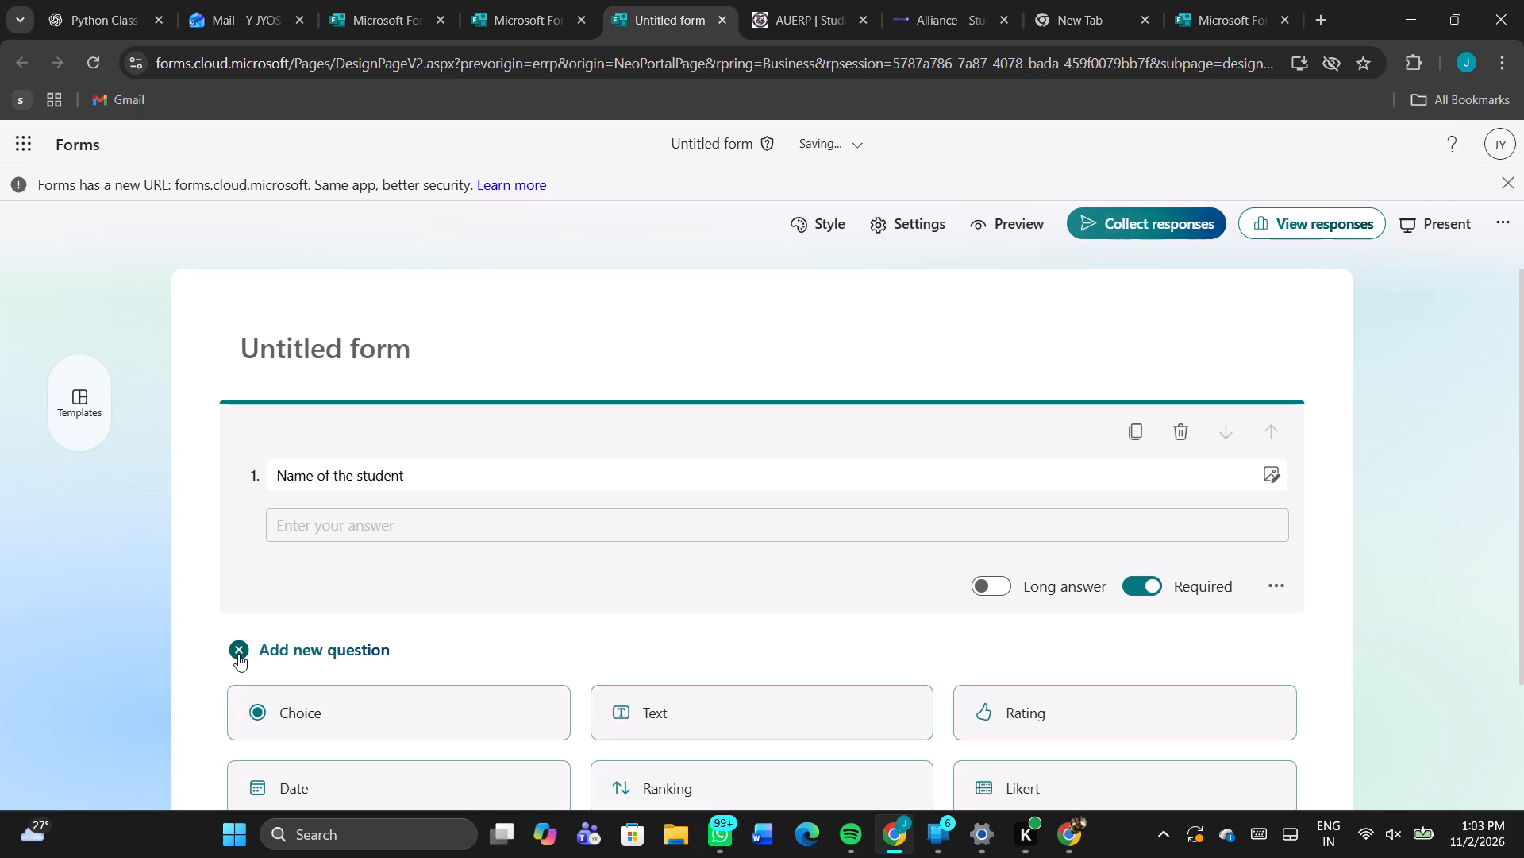
scroll(346, 676, down, 2)
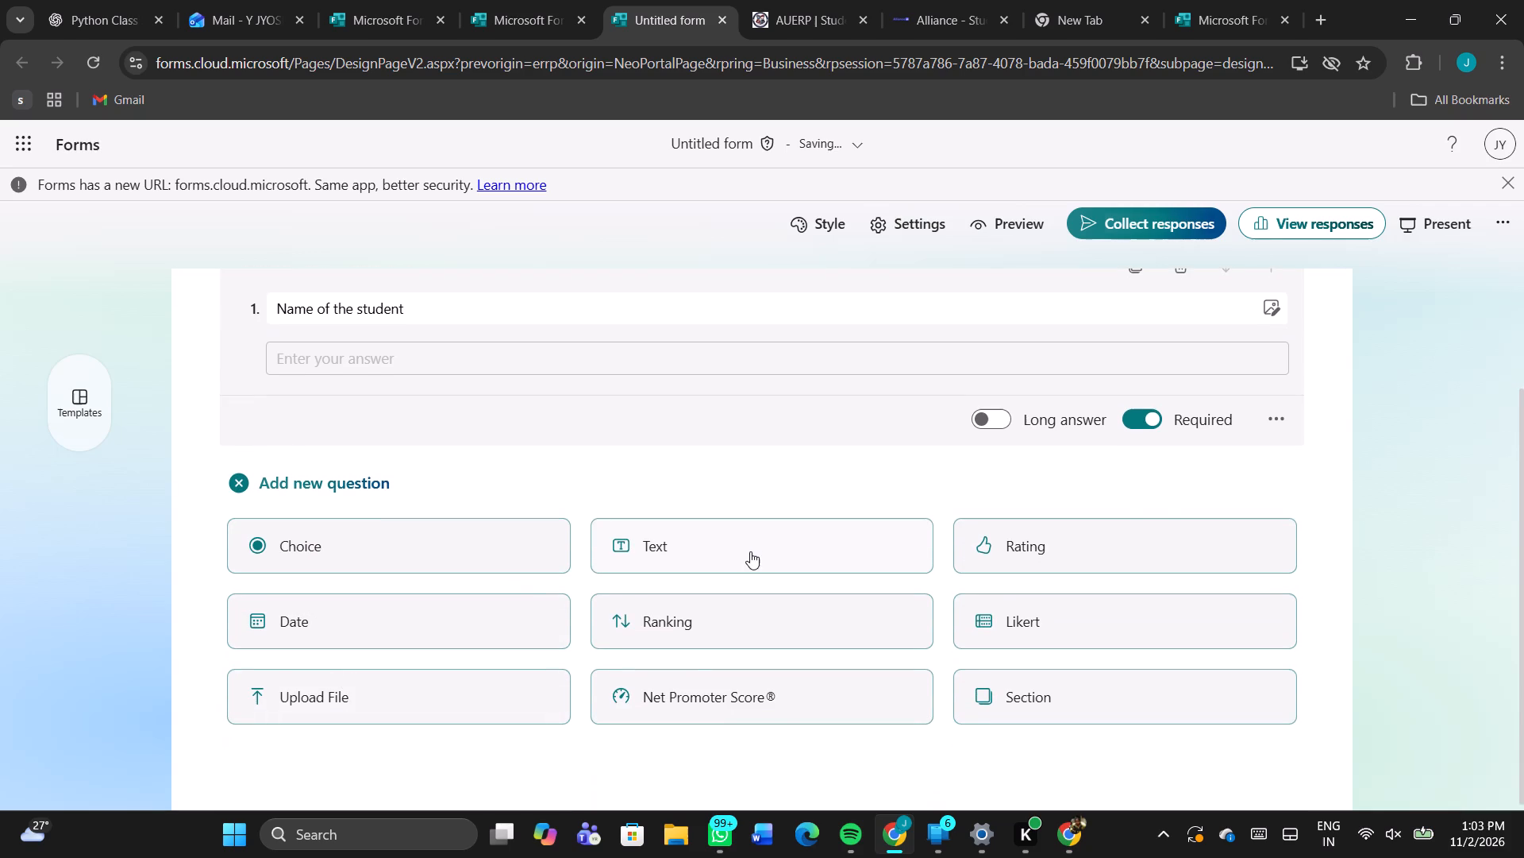
click(750, 551)
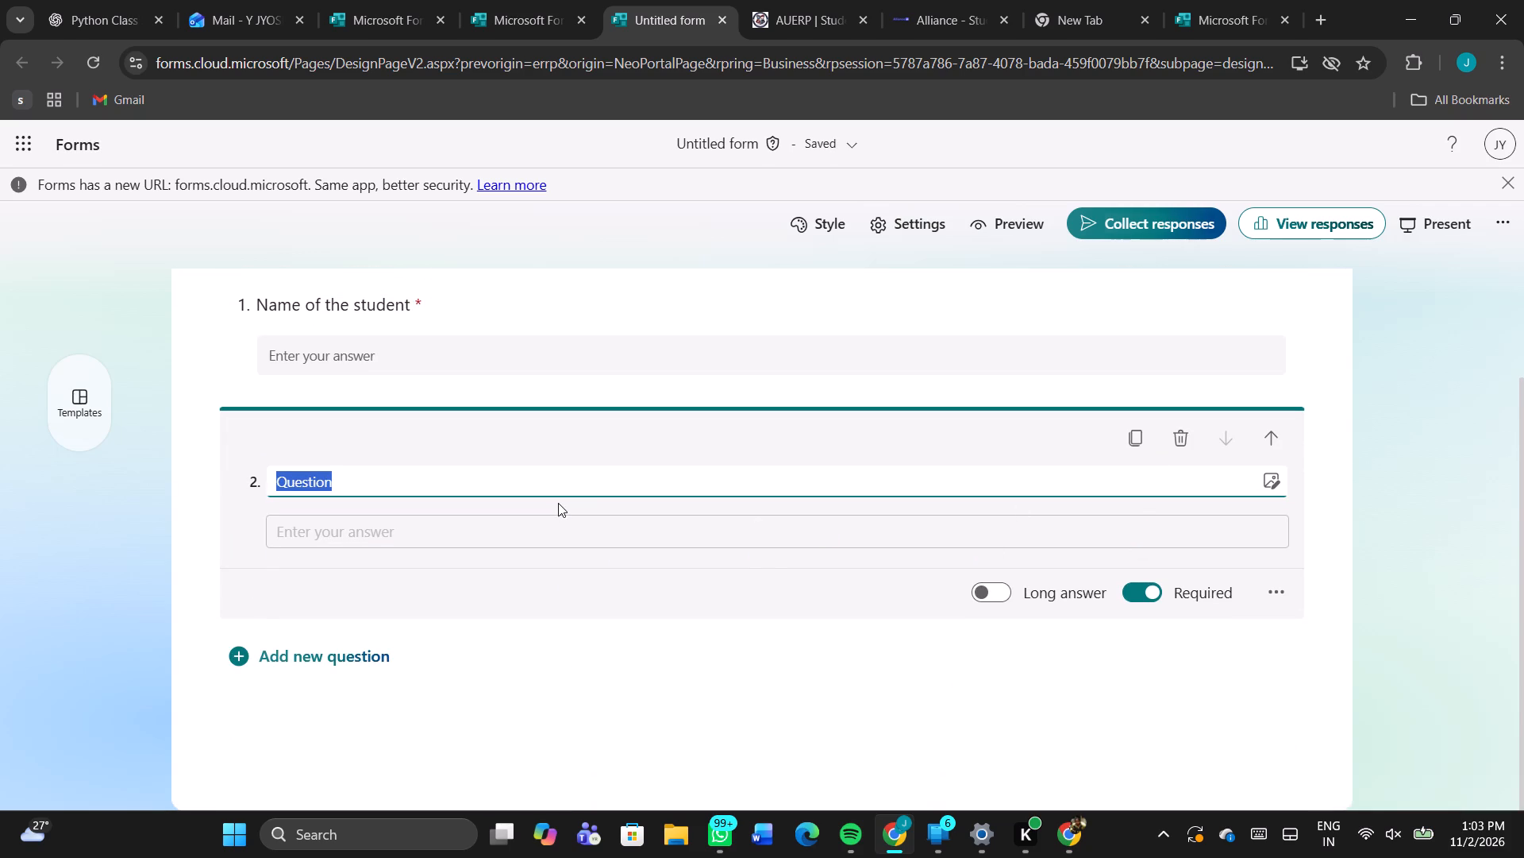
key(BackSpace)
text(Regestration Number)
key(BackSpace)
key(BackSpace)
key(BackSpace)
key(BackSpace)
key(BackSpace)
key(BackSpace)
key(BackSpace)
key(BackSpace)
key(BackSpace)
key(BackSpace)
key(BackSpace)
key(BackSpace)
key(BackSpace)
key(BackSpace)
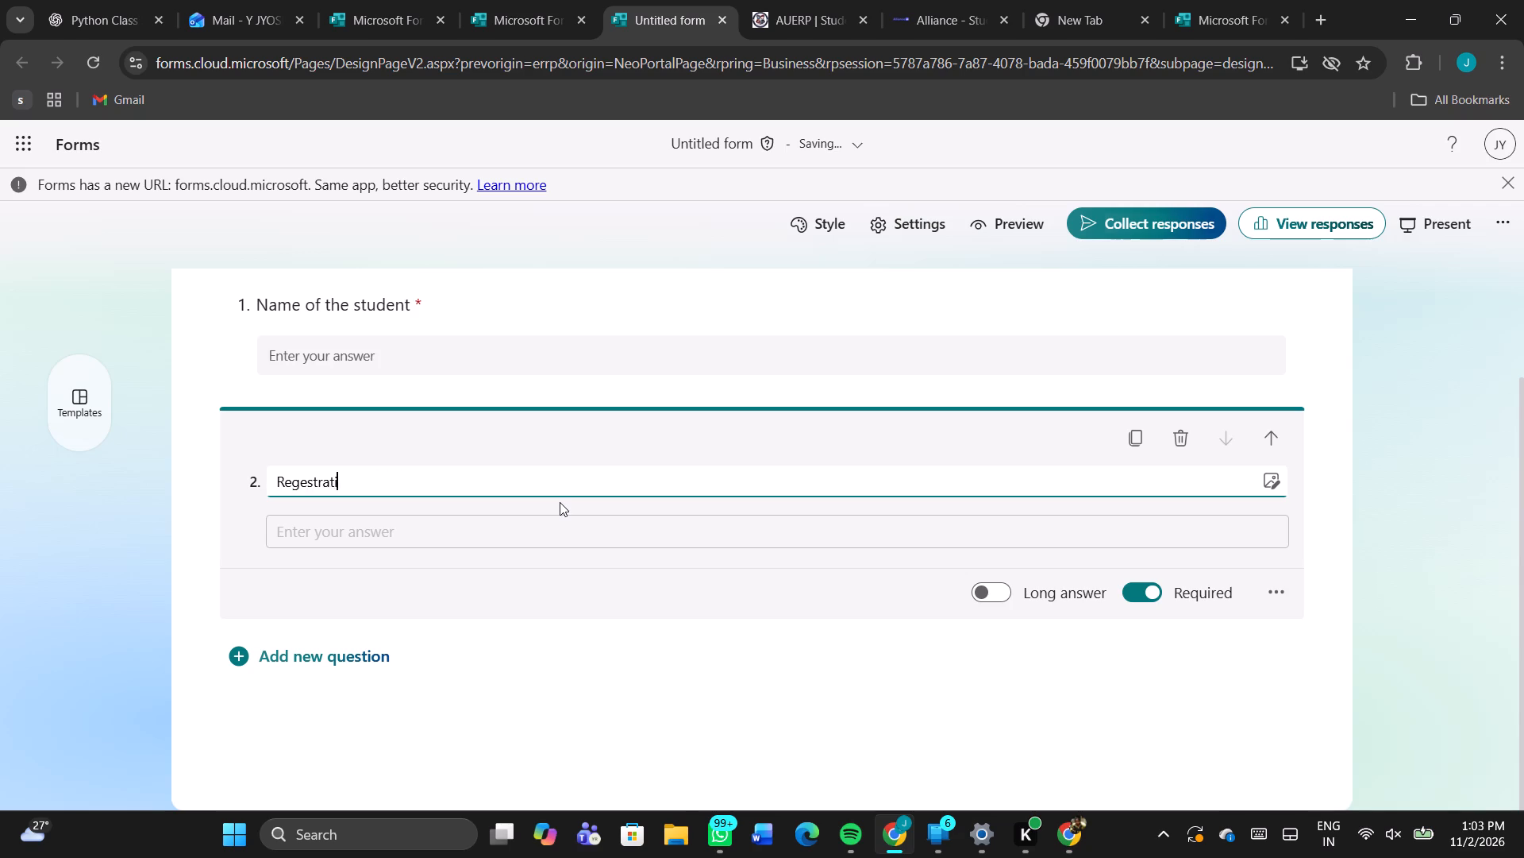
key(BackSpace)
key(BackSpace)
text(,No)
key(BackSpace)
key(BackSpace)
key(BackSpace)
text(.No.)
Add a third text question titled "Mail Id".
click(343, 655)
scroll(468, 659, down, 1)
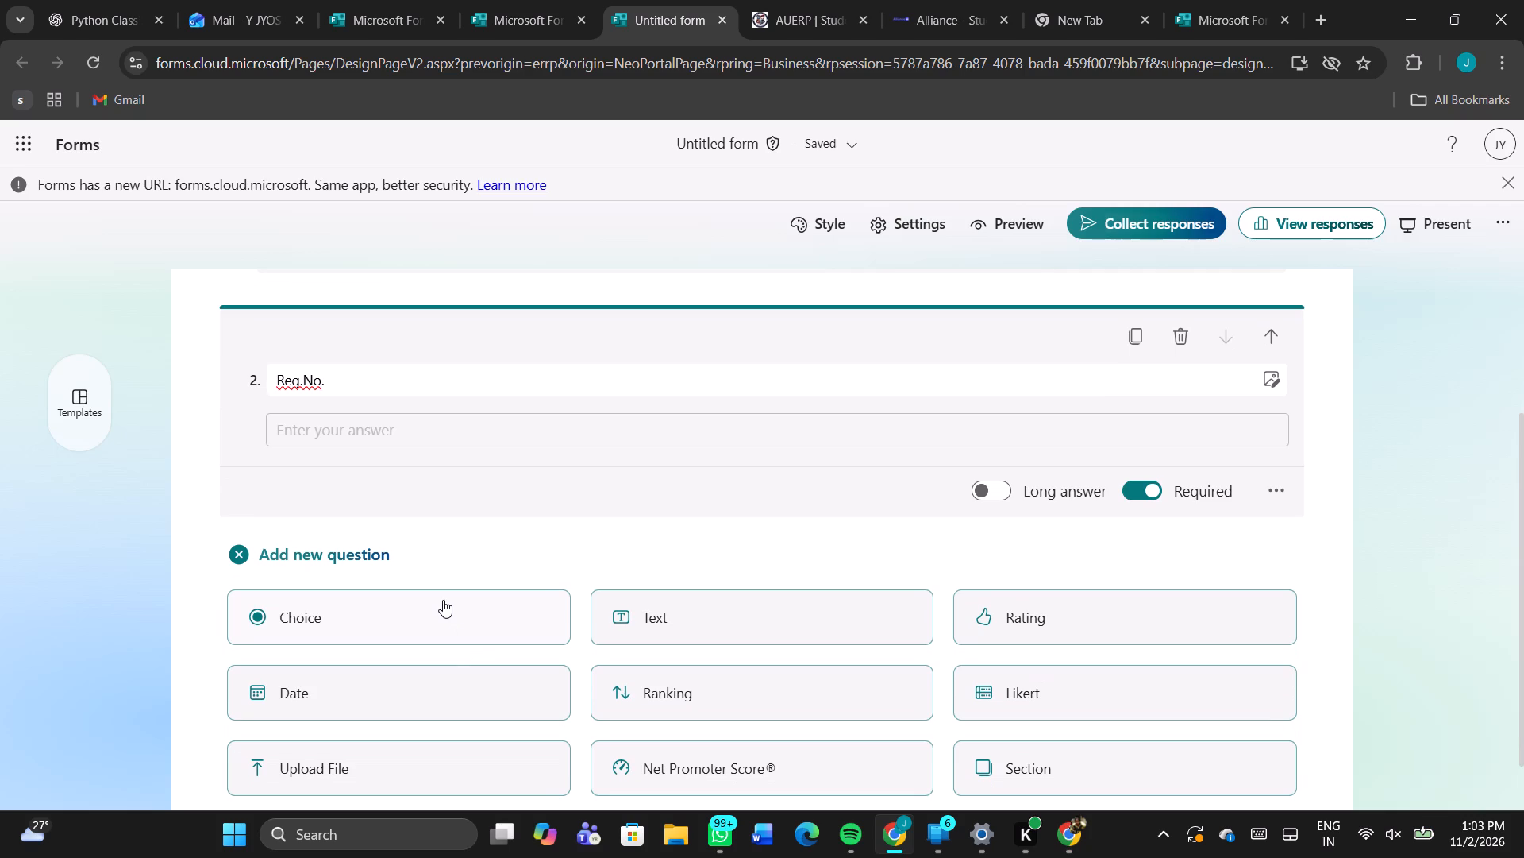
click(734, 628)
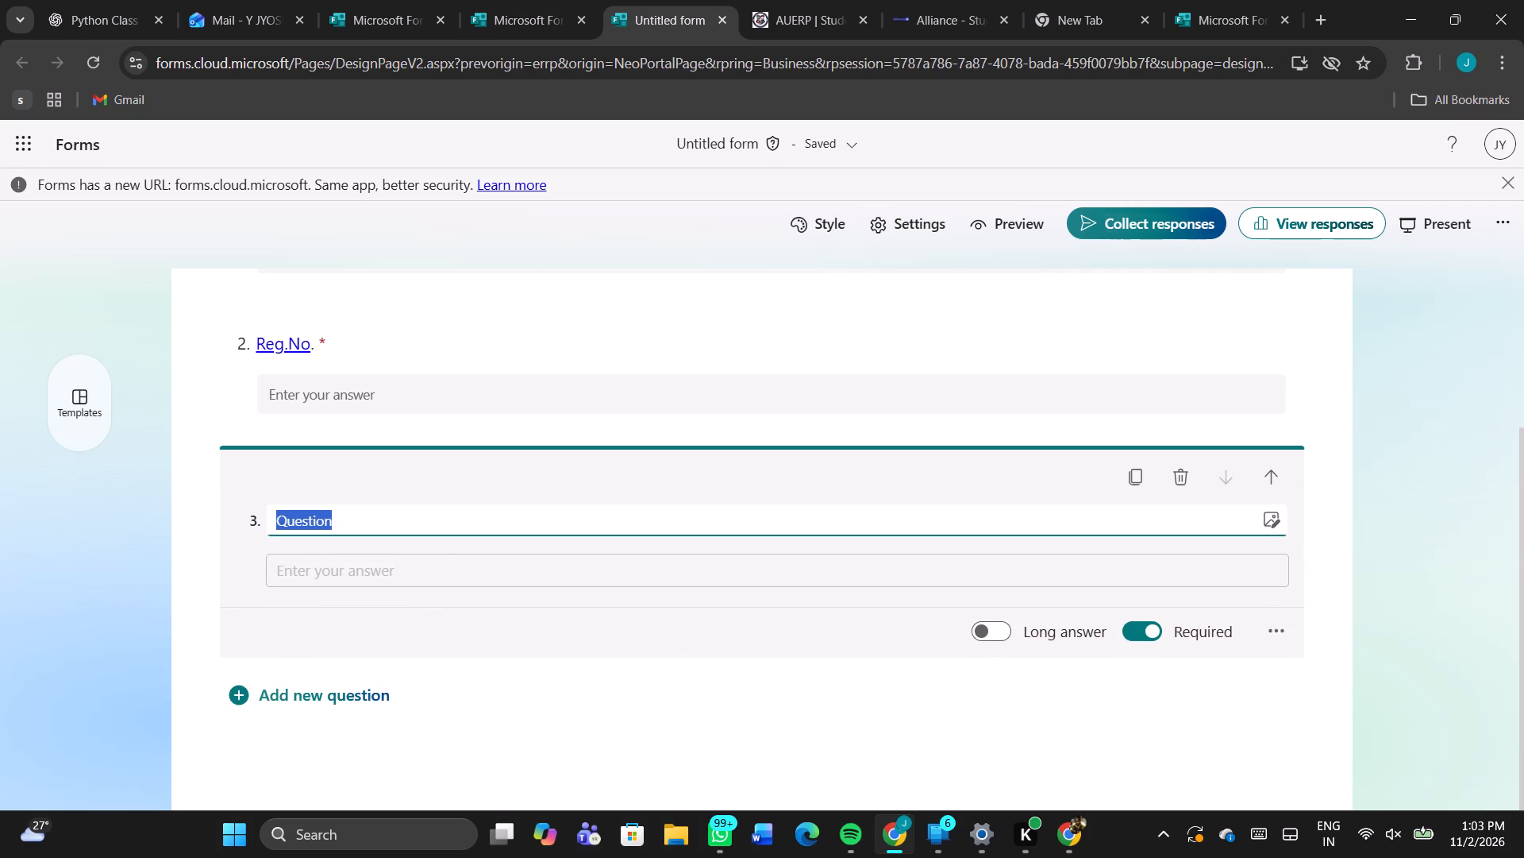
key(BackSpace)
text(Mail Id)
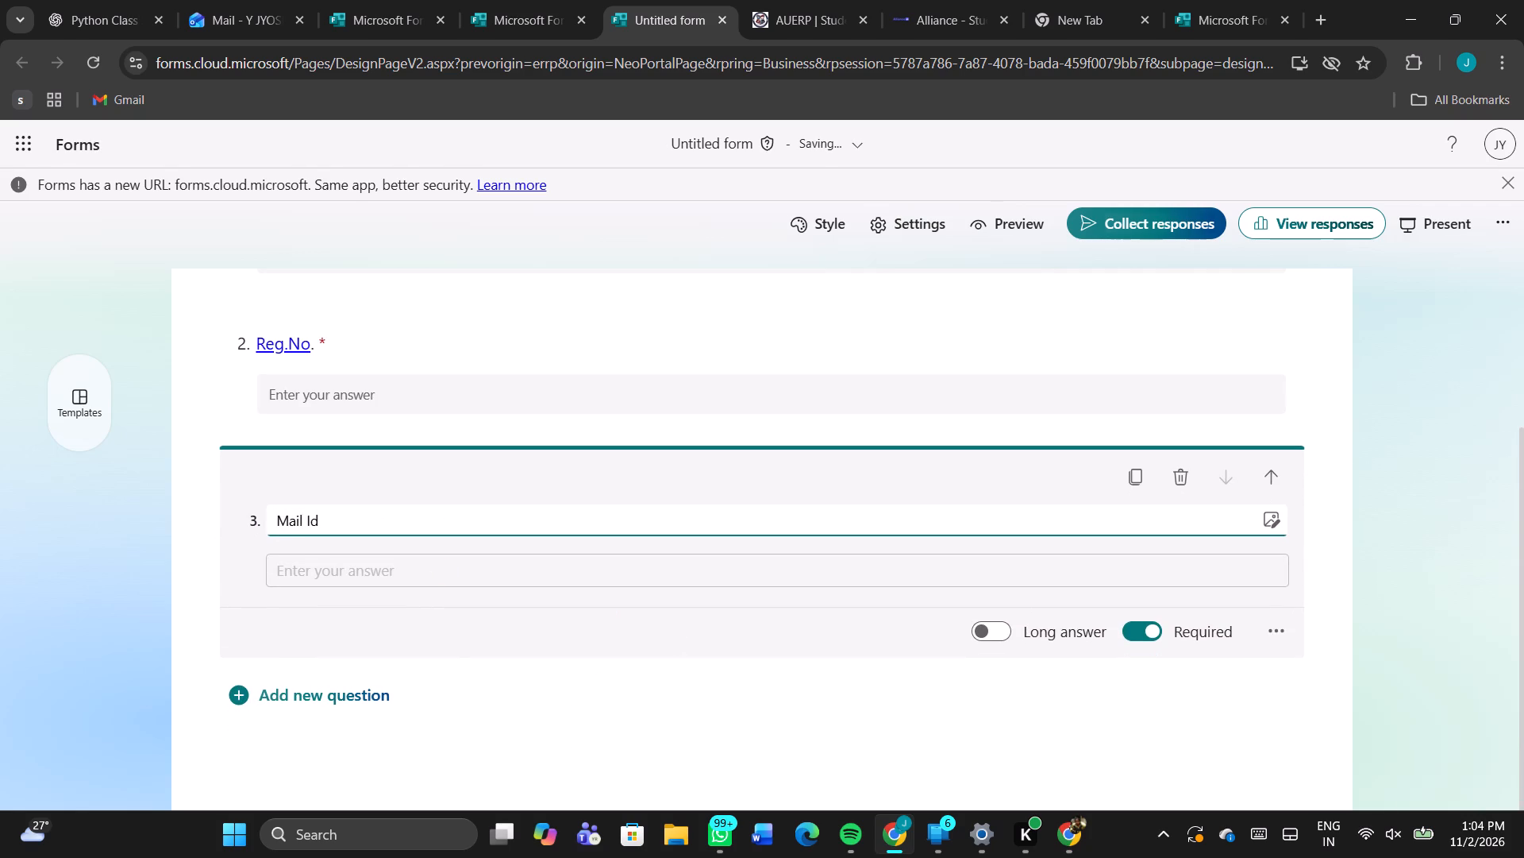
key(shift+colon)
key(BackSpace)
Add a choice question as question 4, titled "Satisfaction level on the food court queue".
click(334, 704)
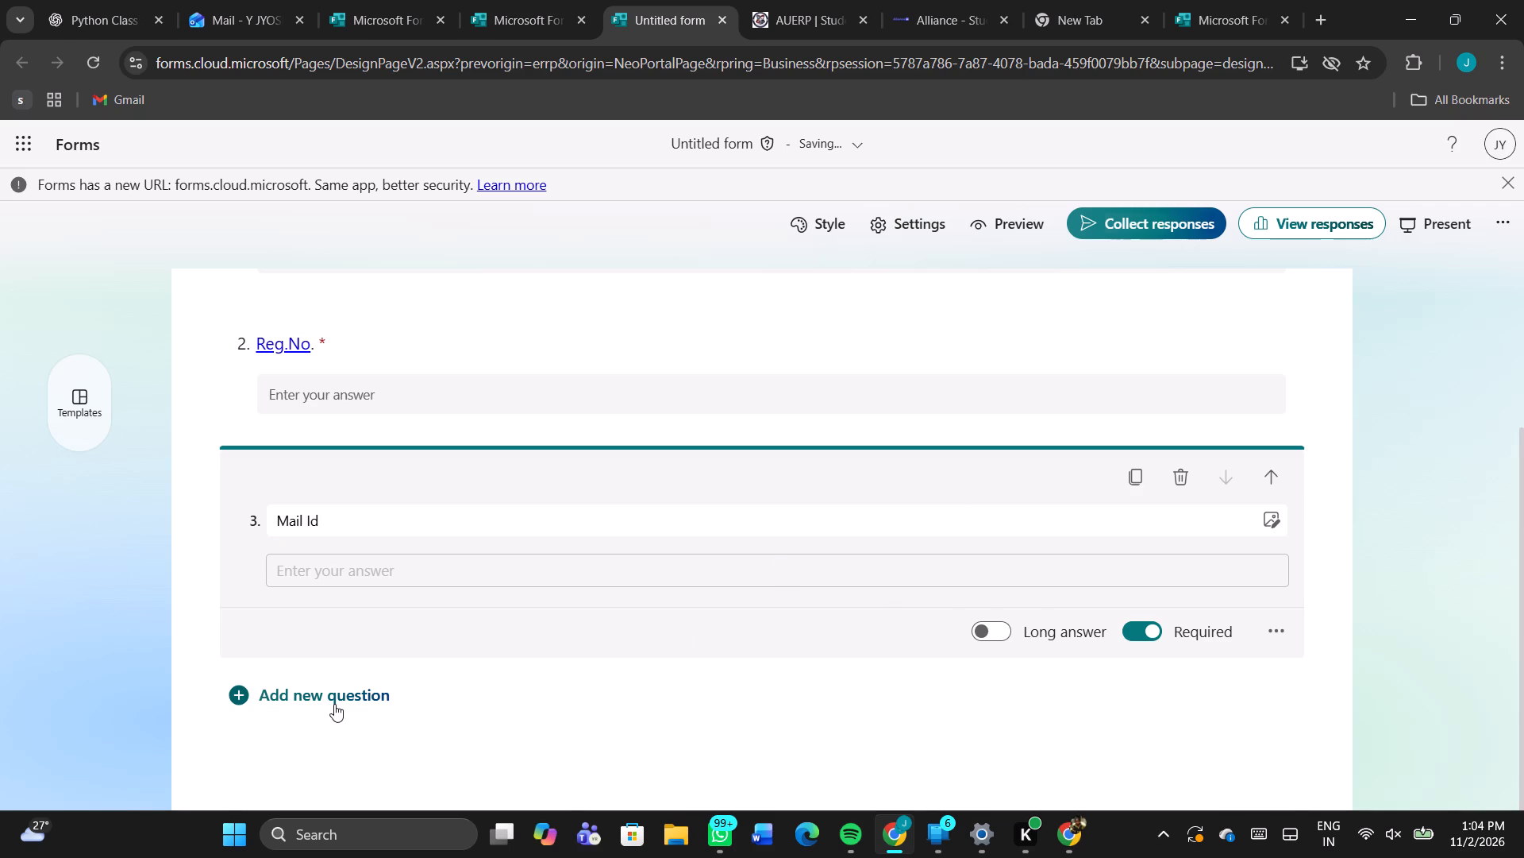
scroll(430, 674, down, 1)
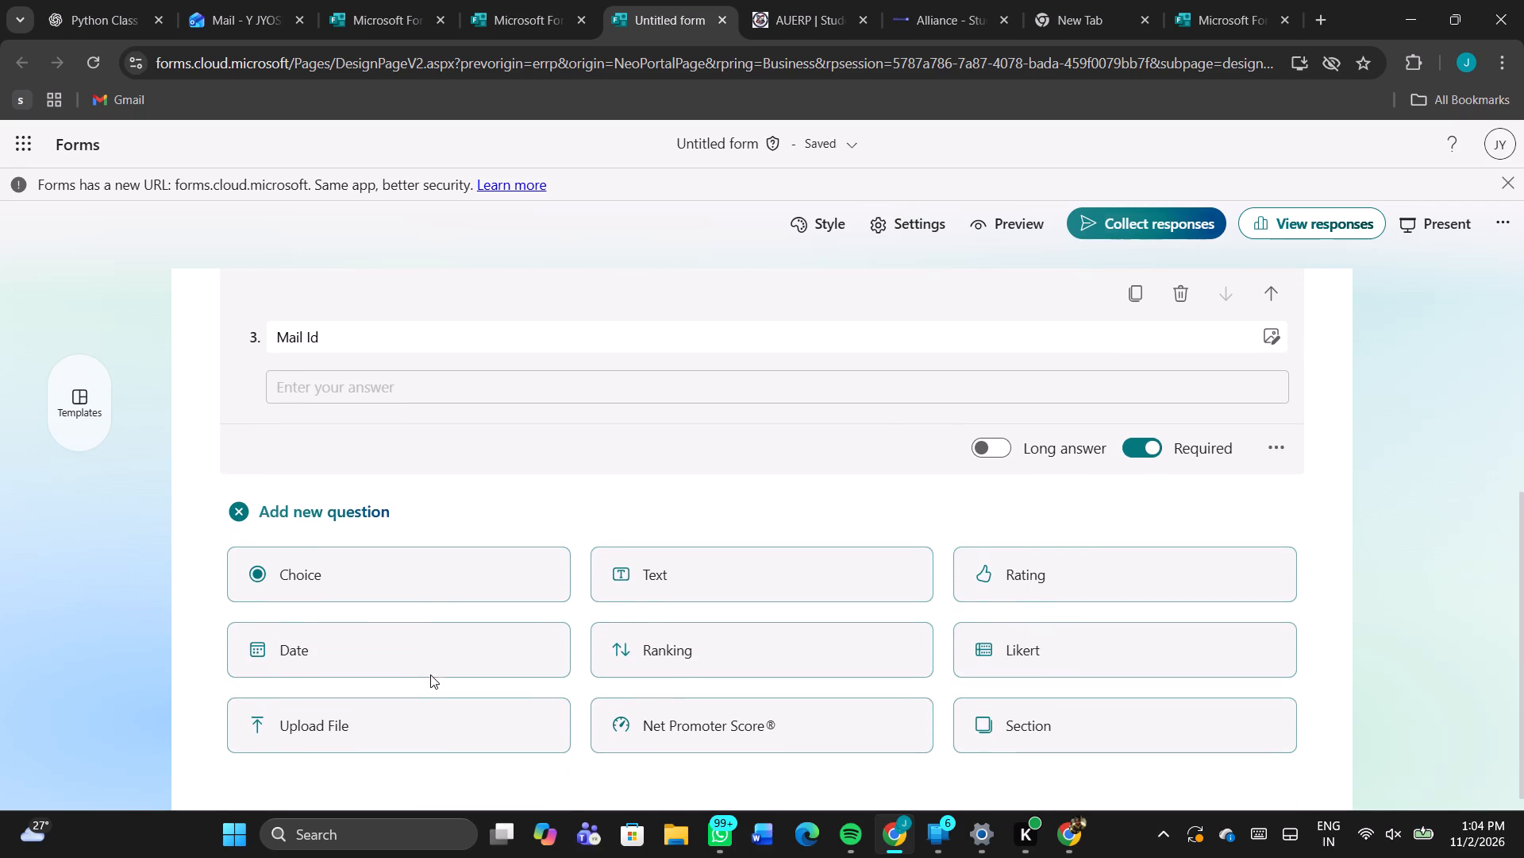
scroll(430, 674, down, 1)
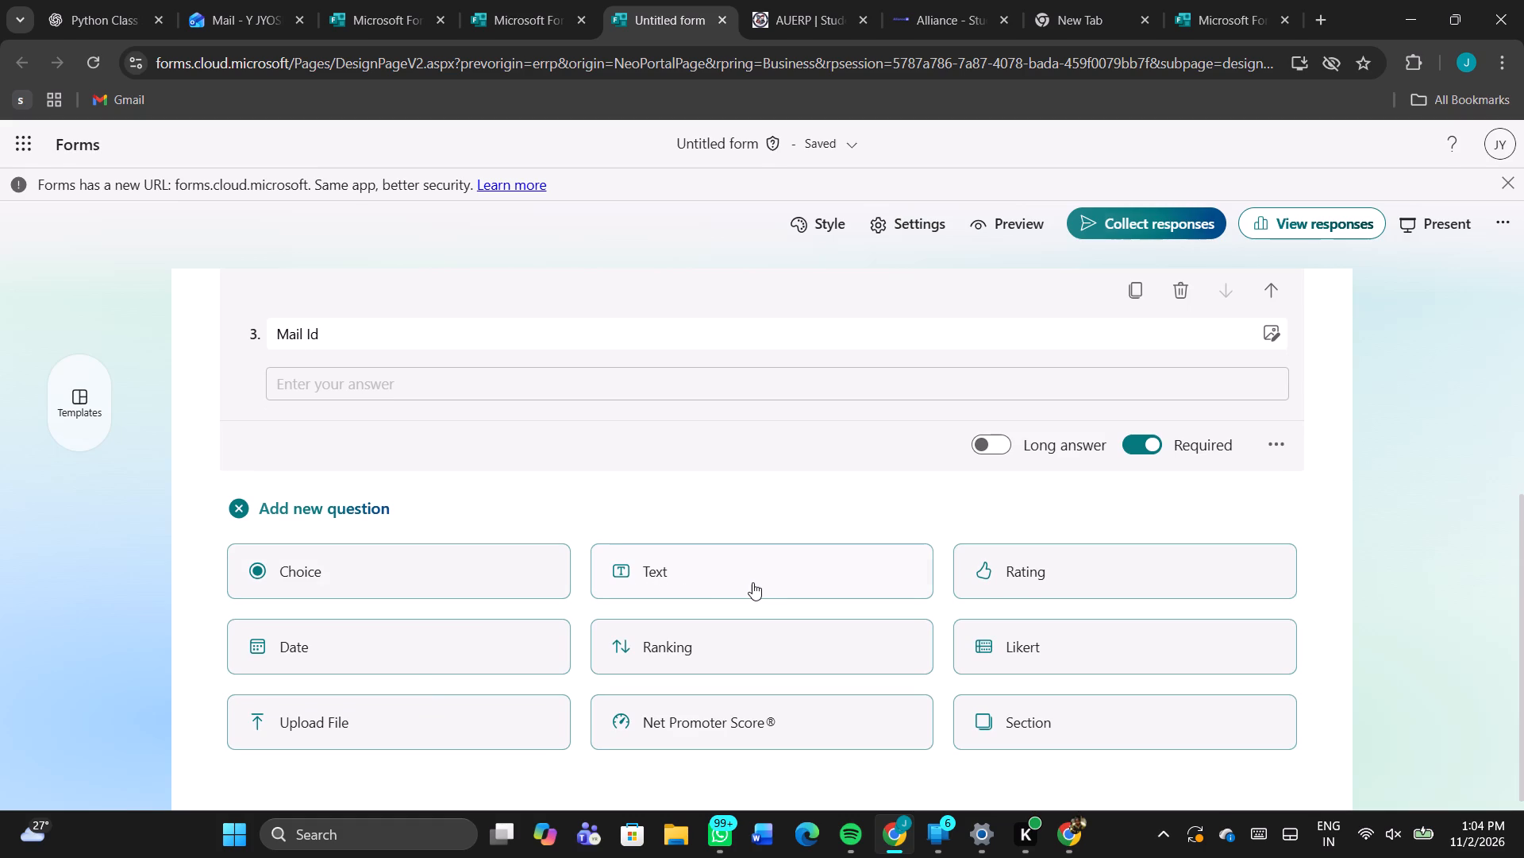
click(427, 566)
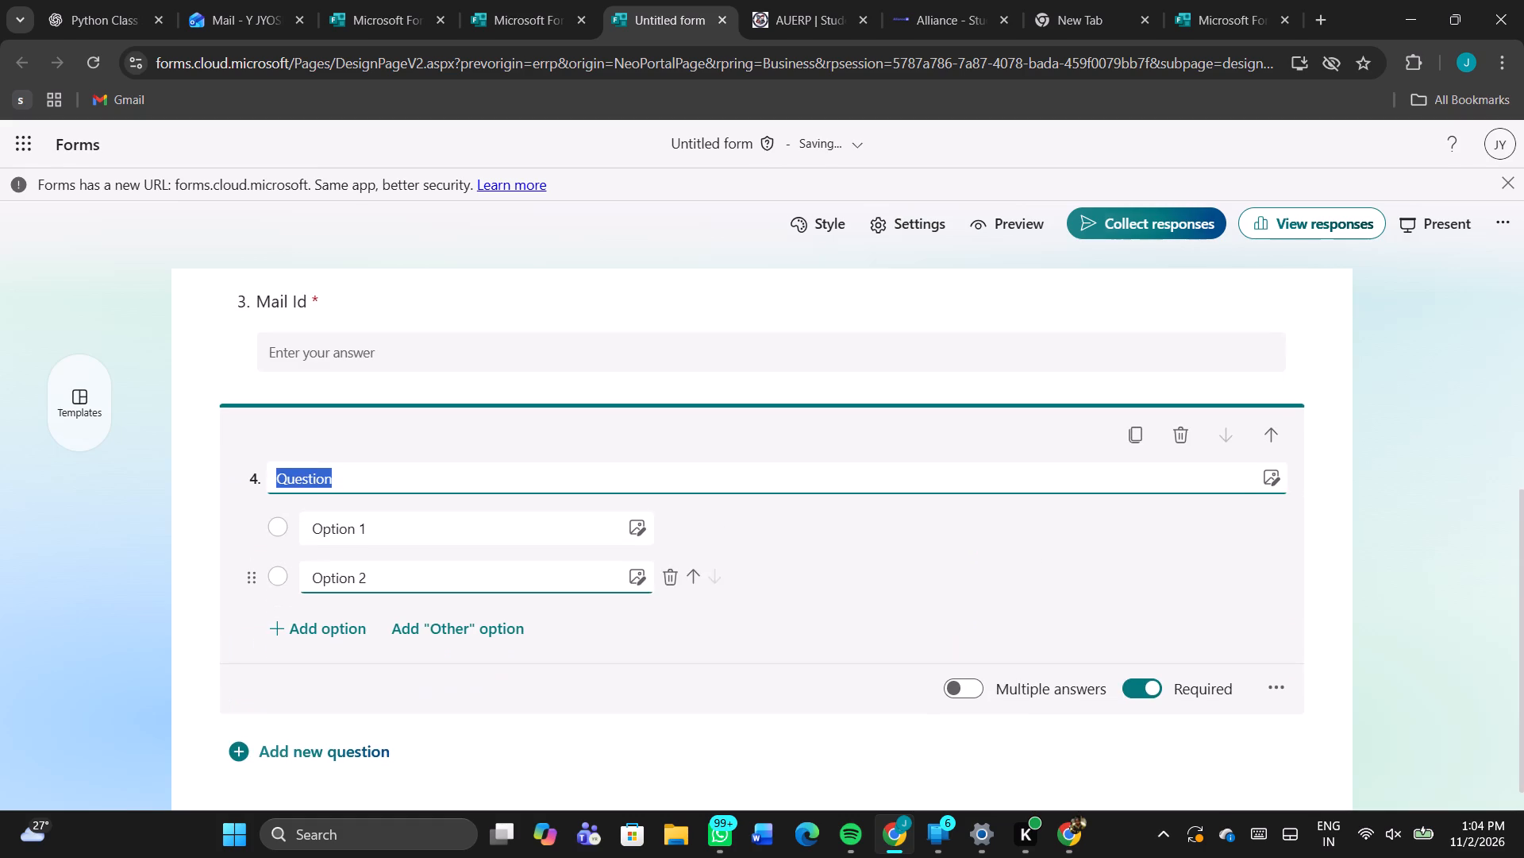
key(BackSpace)
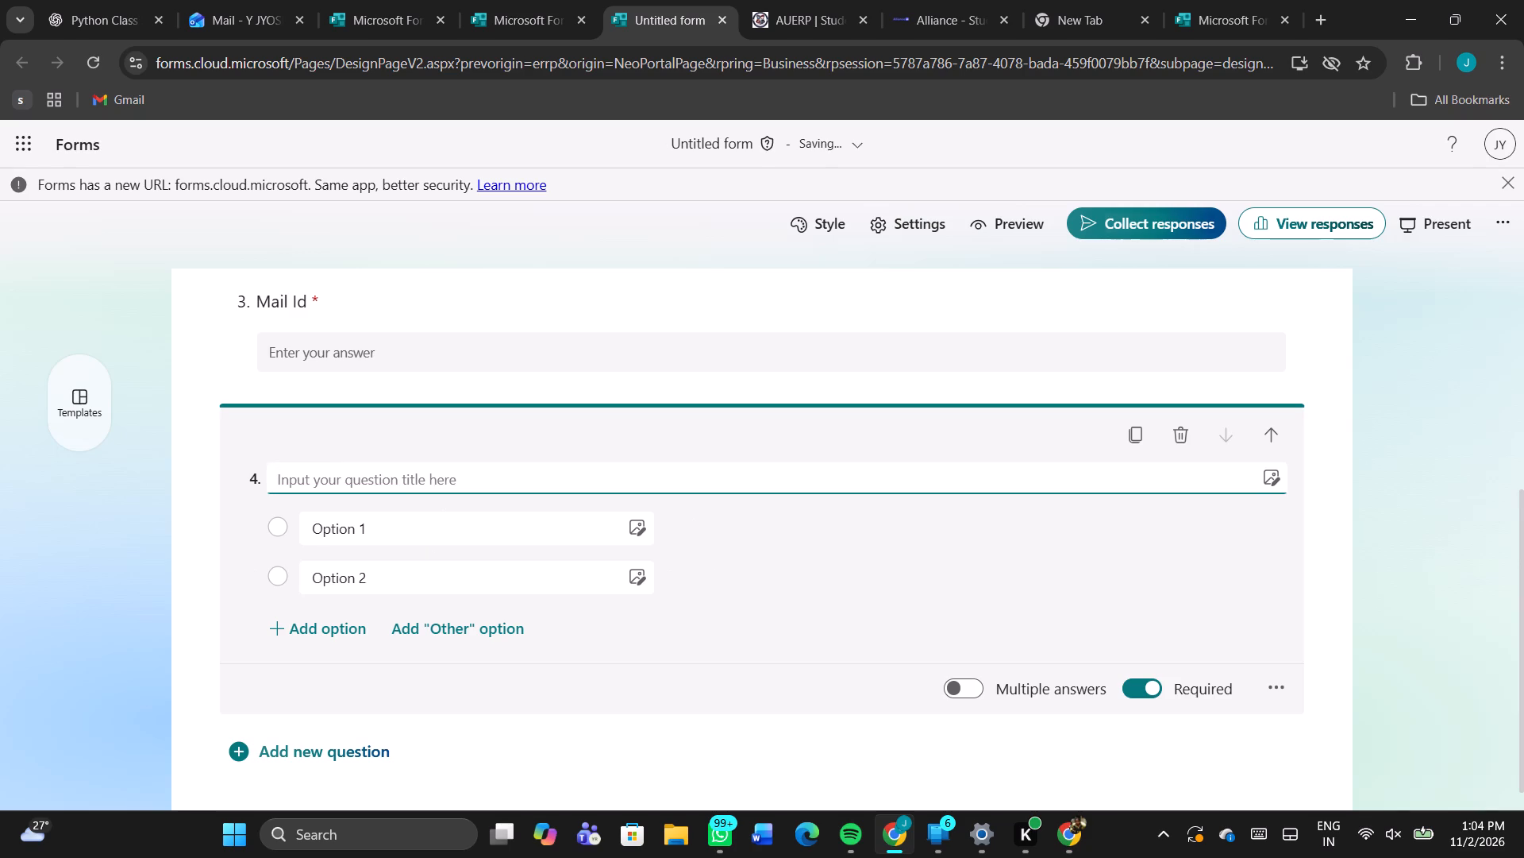
text(SATISFACTIO)
key(shift+BackSpace)
key(shift+BackSpace)
key(shift+BackSpace)
key(shift+BackSpace)
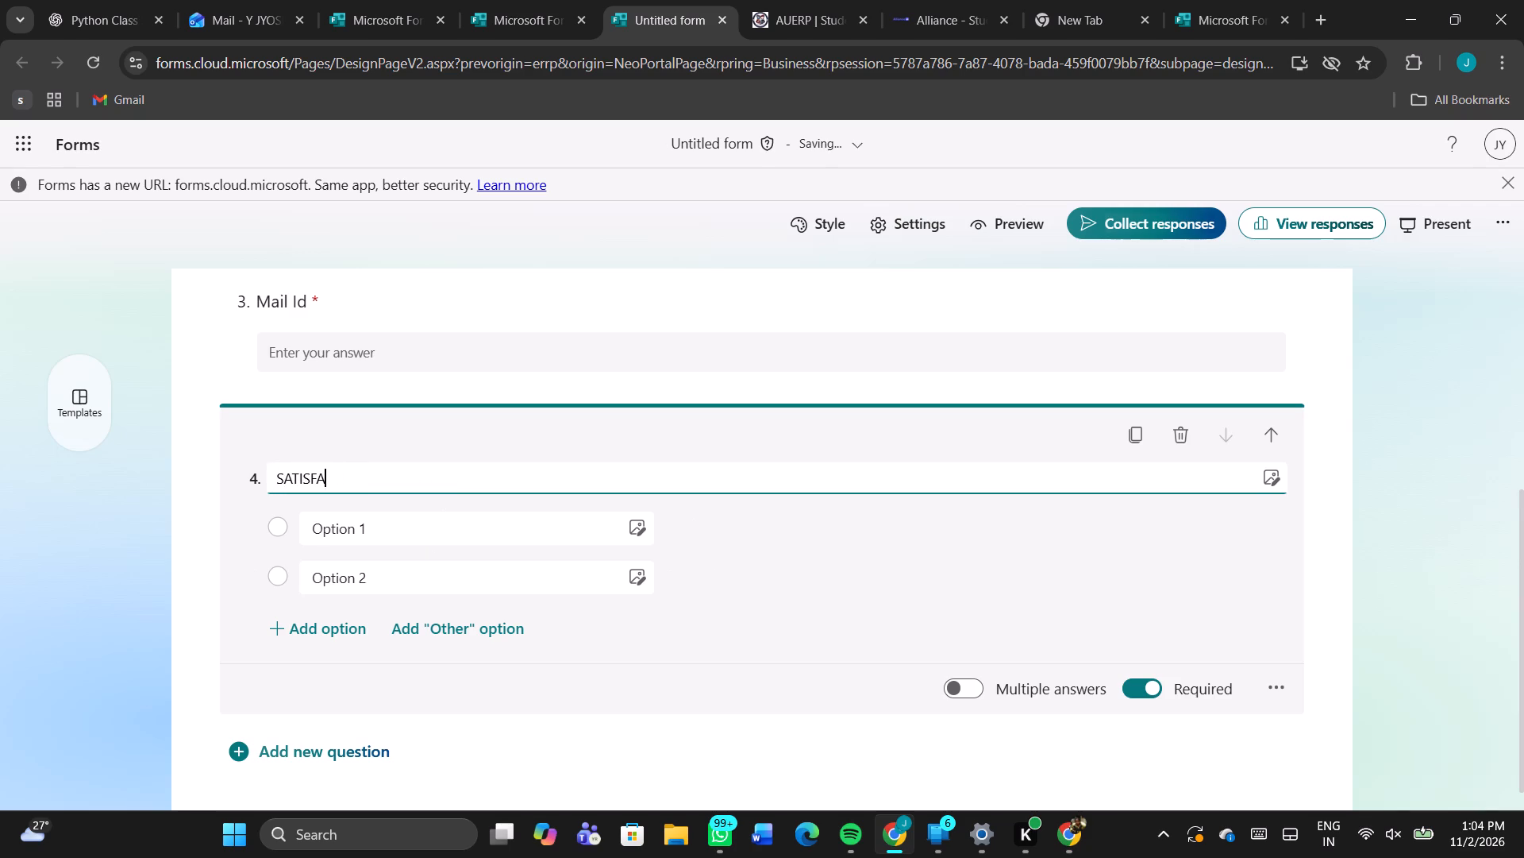
key(shift+BackSpace)
key(shift+BackSpace)
key(shift+BackSpace)
key(BackSpace)
key(BackSpace)
key(BackSpace)
text(atisfaction level on the)
key(space)
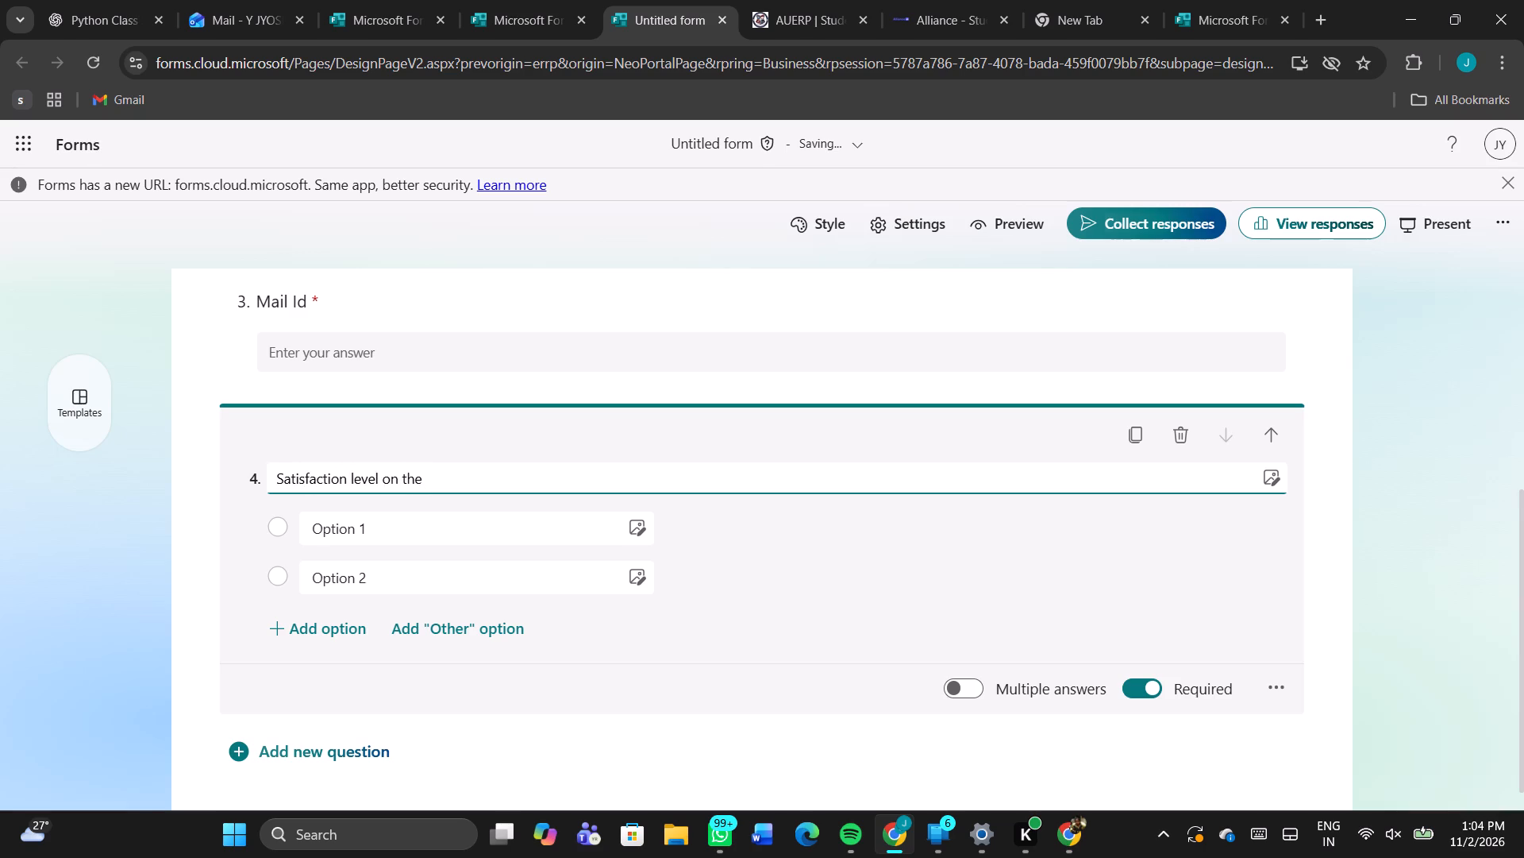
text(foodcourt ques)
key(BackSpace)
text(uws)
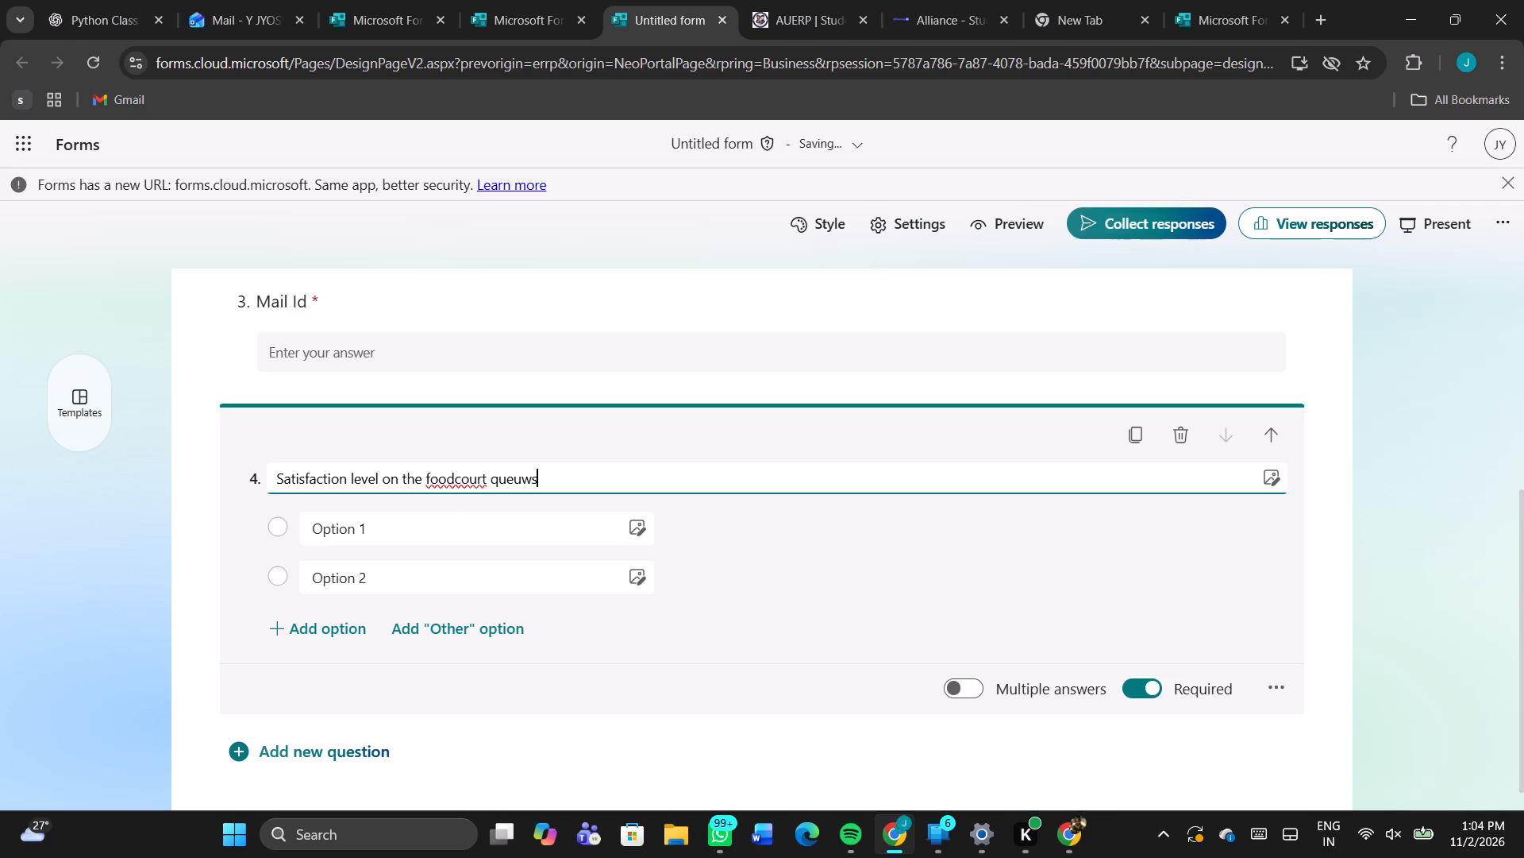
key(BackSpace)
key(BackSpace)
key(e)
click(456, 480)
key(space)
click(355, 534)
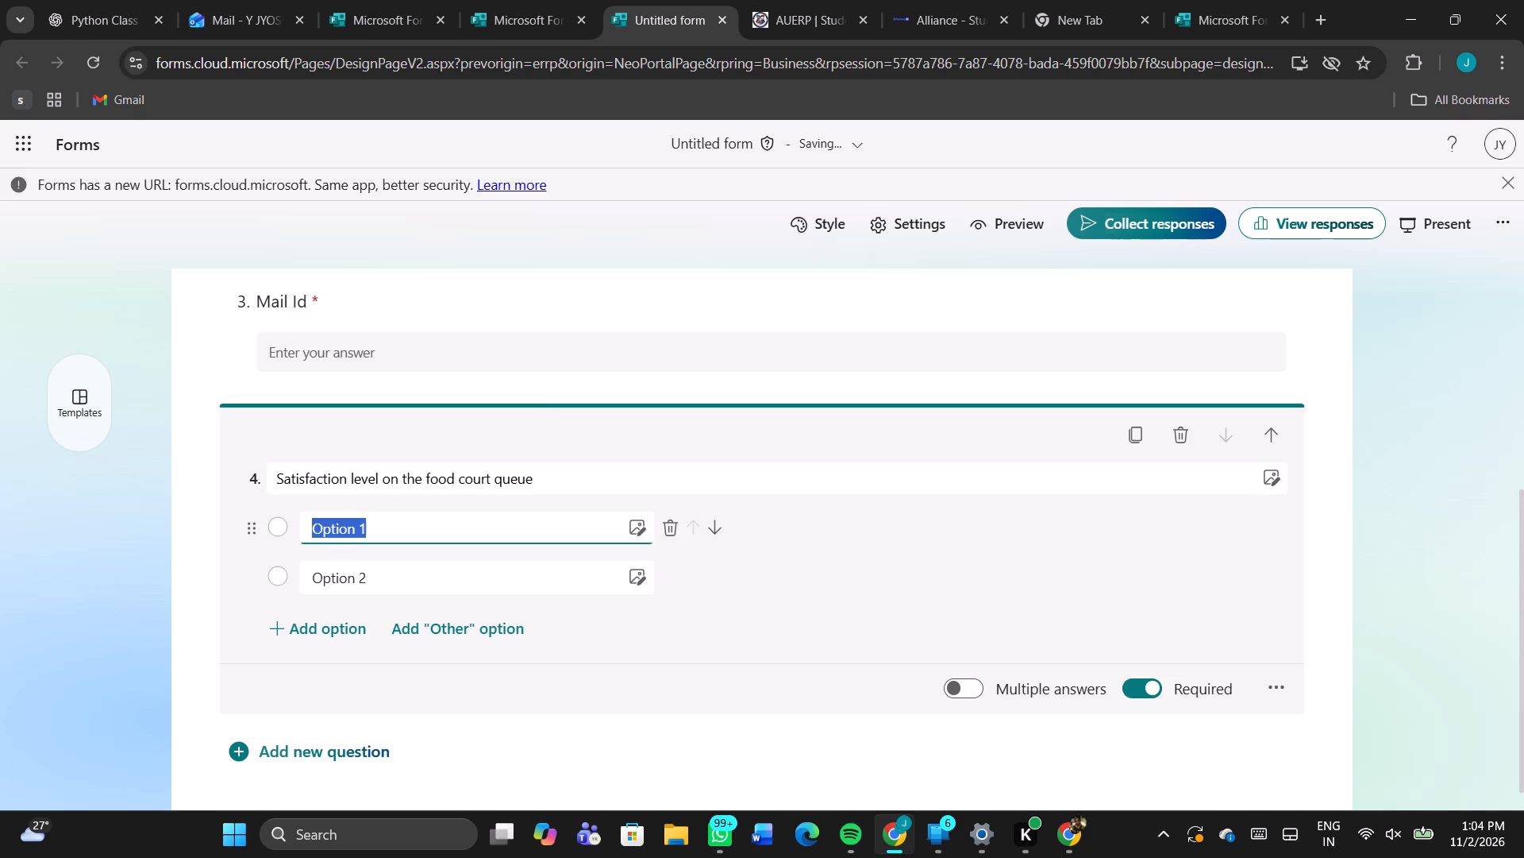
Append "(Rate 1-5)" to the end of question 4's title on food court queue satisfaction.
click(557, 487)
click(557, 487)
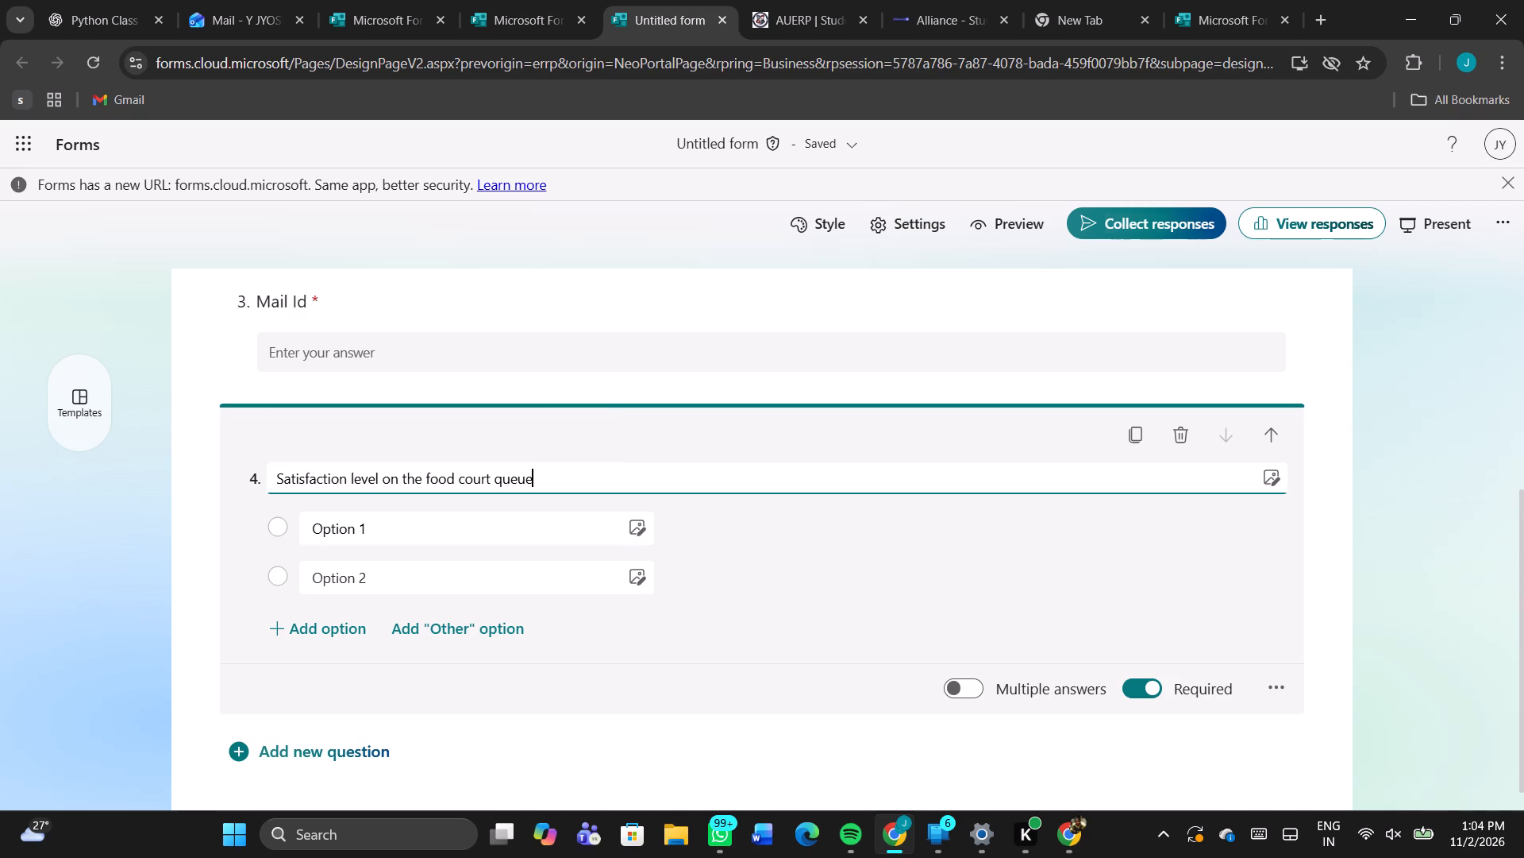
key(shift+parenleft)
text(RATE)
key(shift+BackSpace)
key(shift+BackSpace)
key(shift+BackSpace)
key(shift+BackSpace)
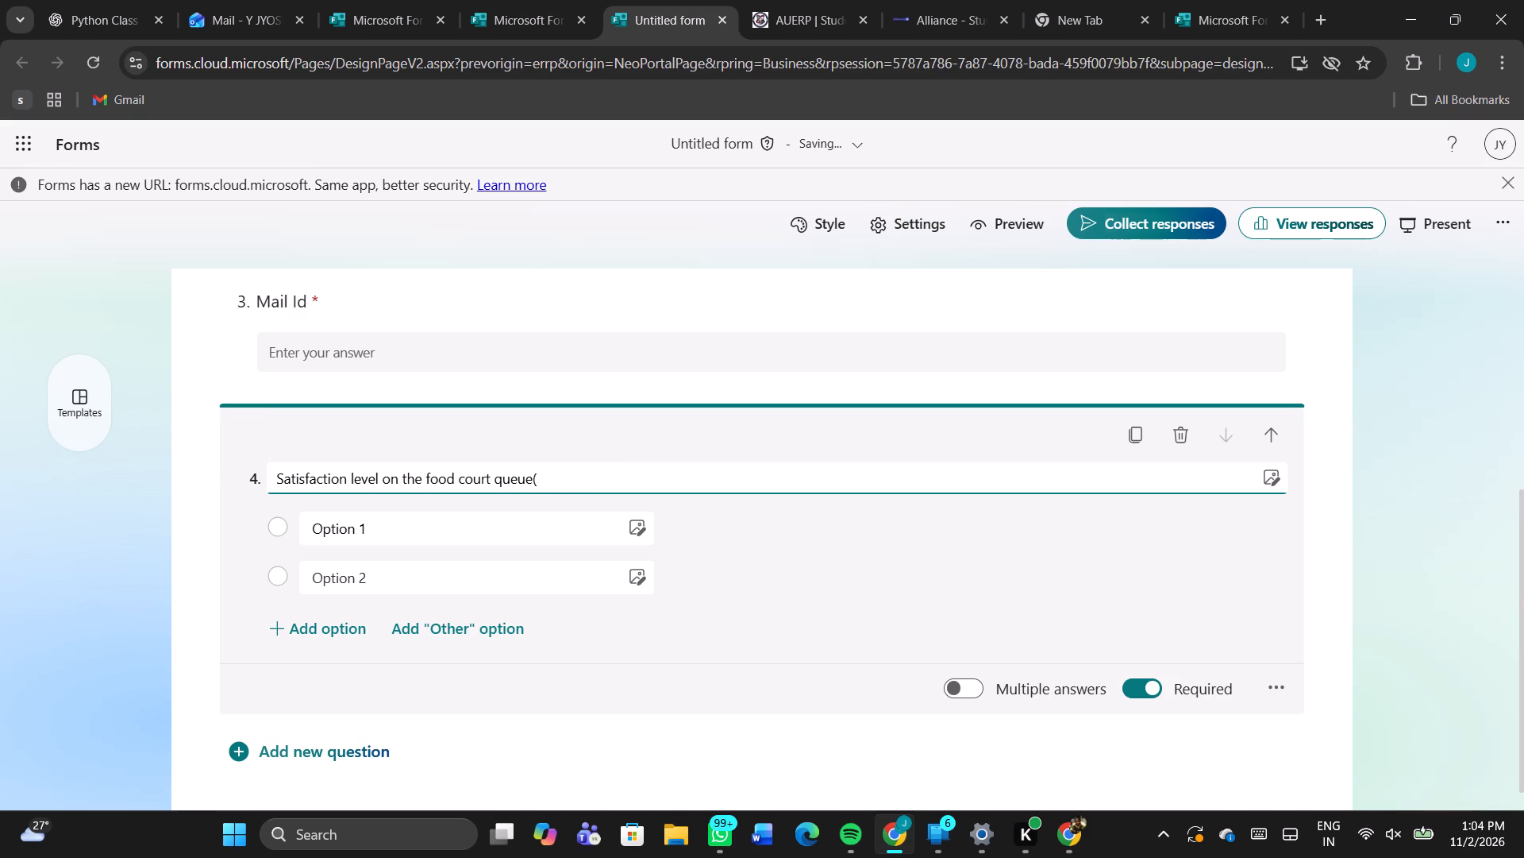
text(Rate)
key(space)
text(1-5)
key(shift+parenright)
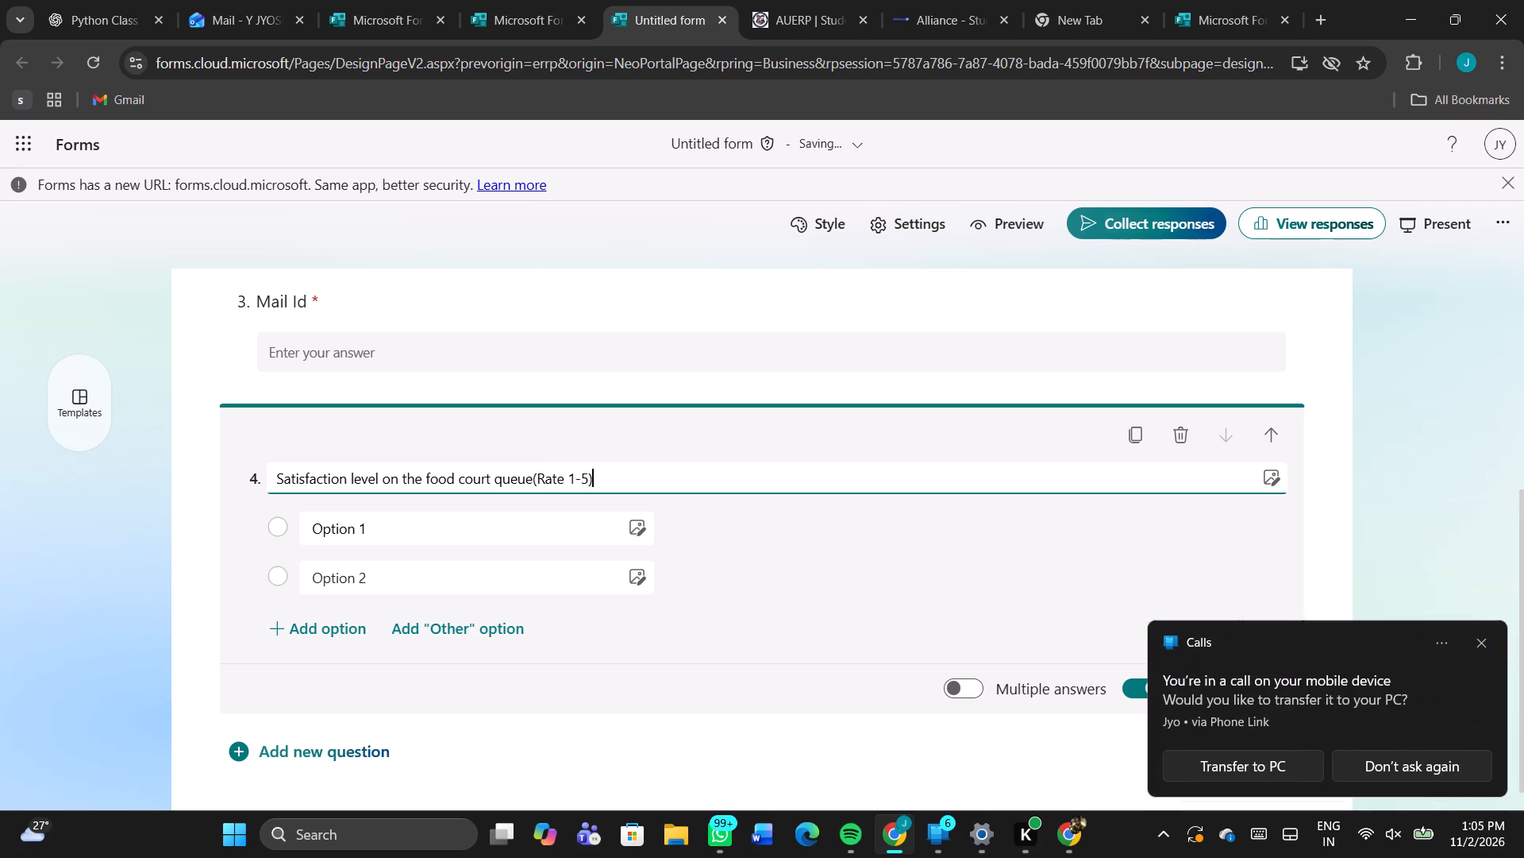
Label the two existing options of question 4 as 1 and 2.
click(433, 537)
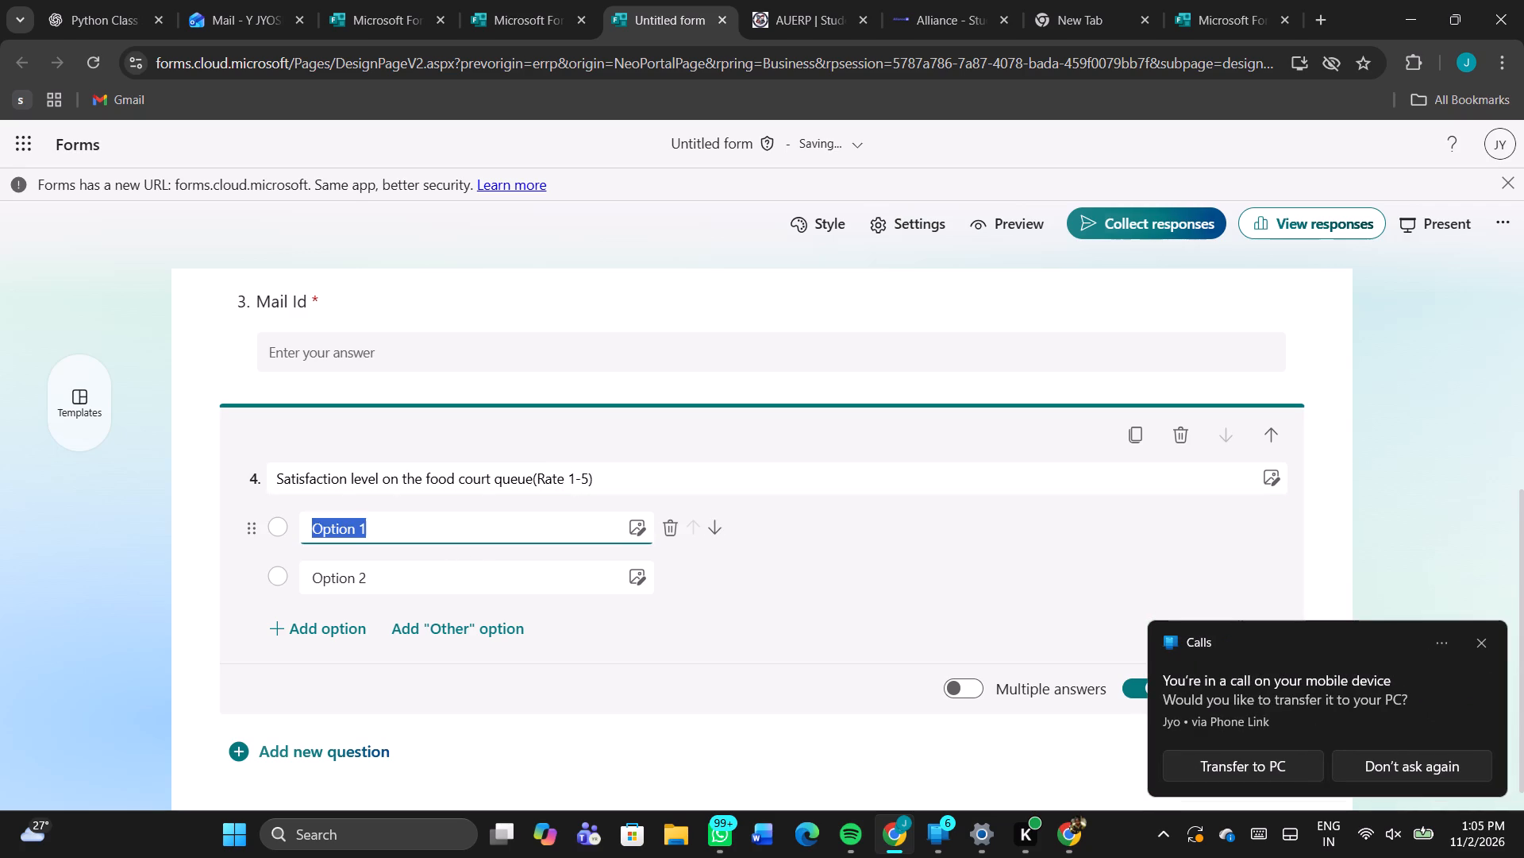
key(1)
click(430, 583)
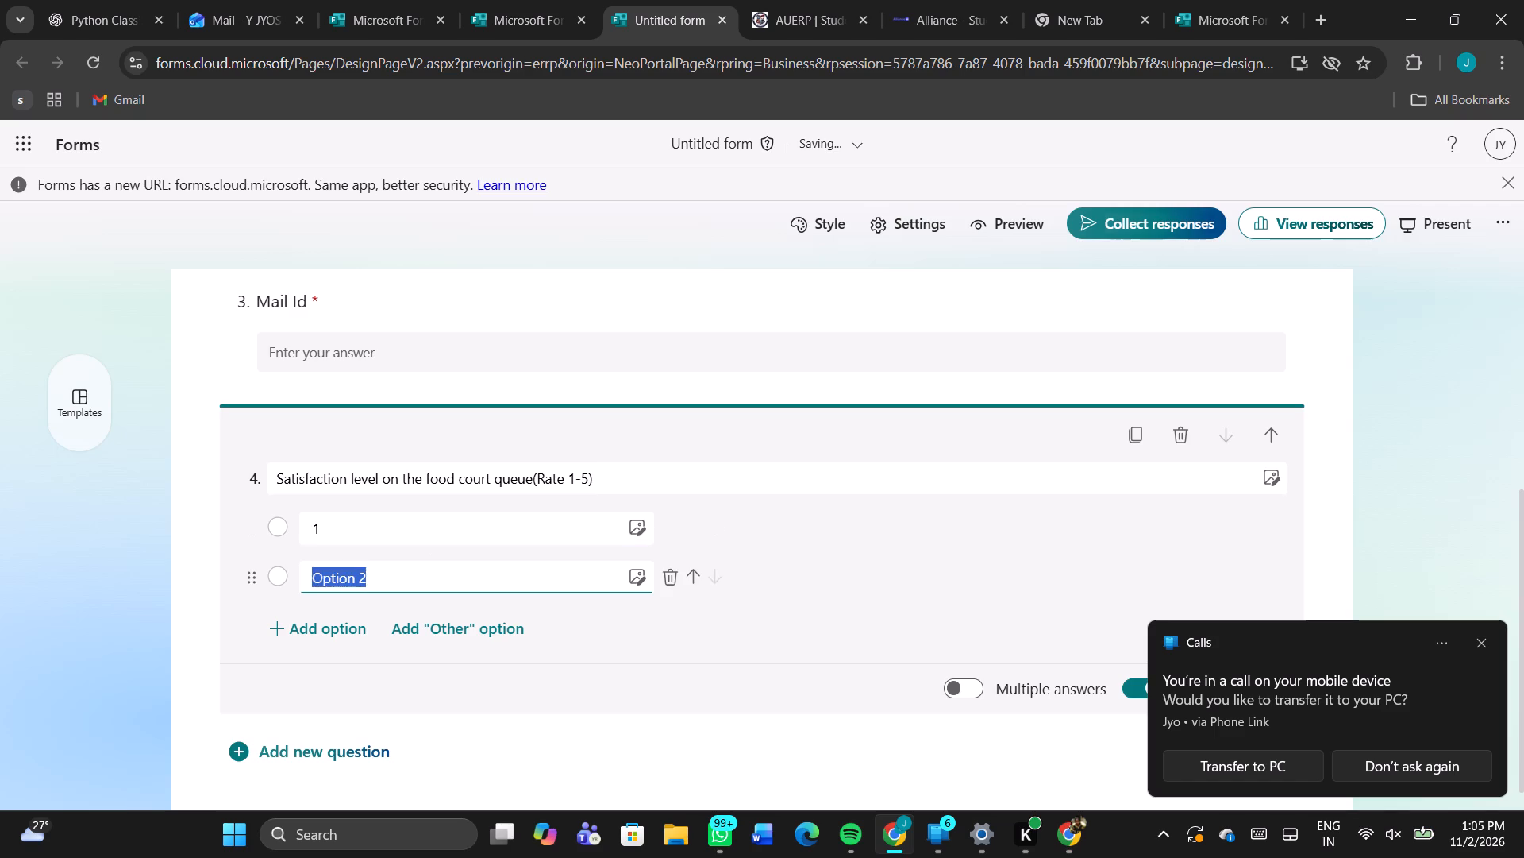
key(2)
Add a third option to question 4 and label it 3.
click(353, 626)
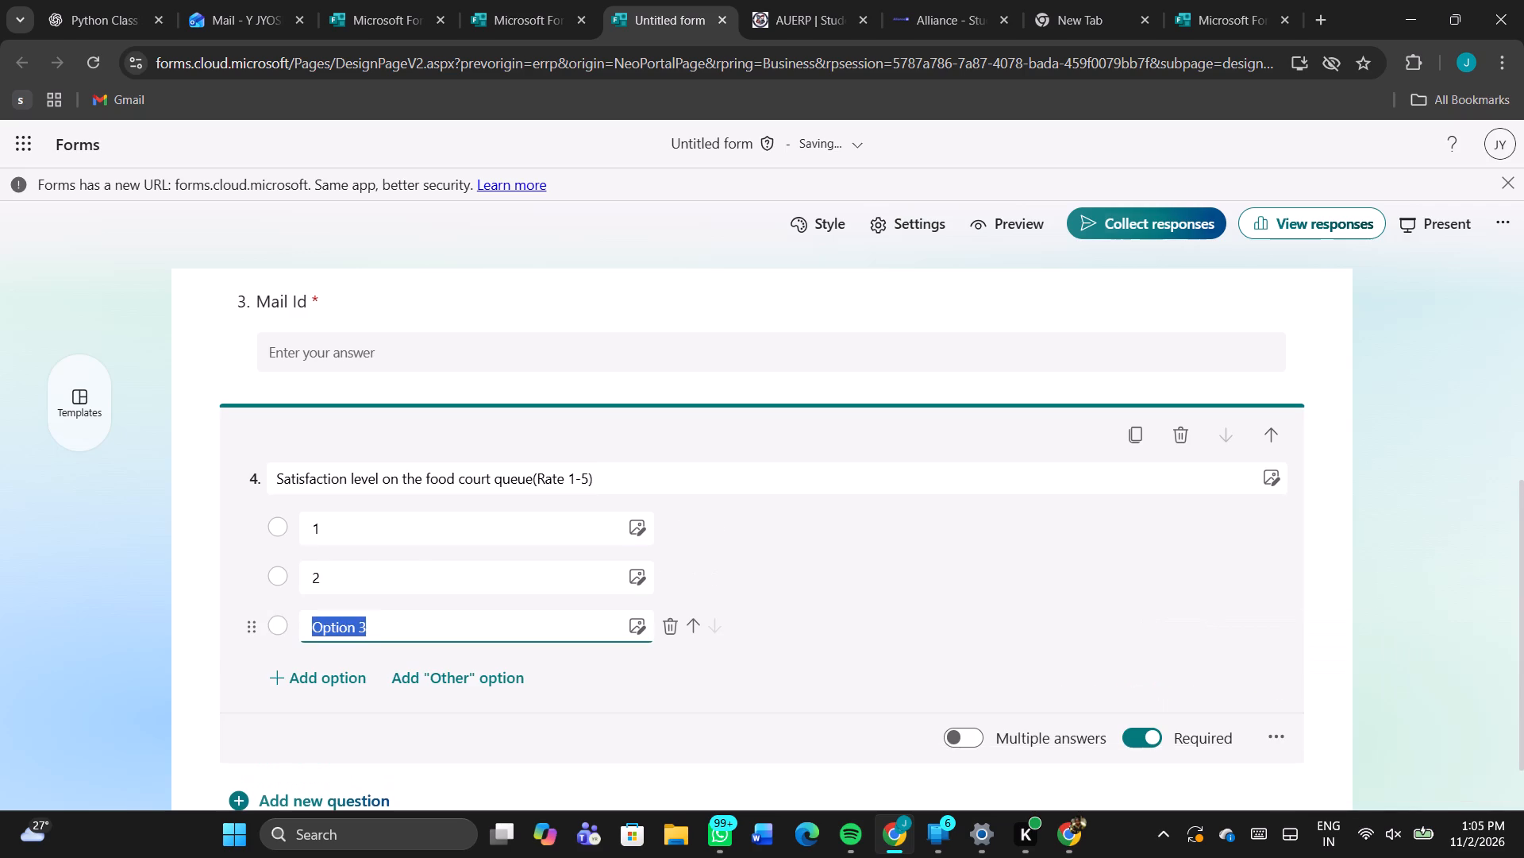
click(381, 630)
key(3)
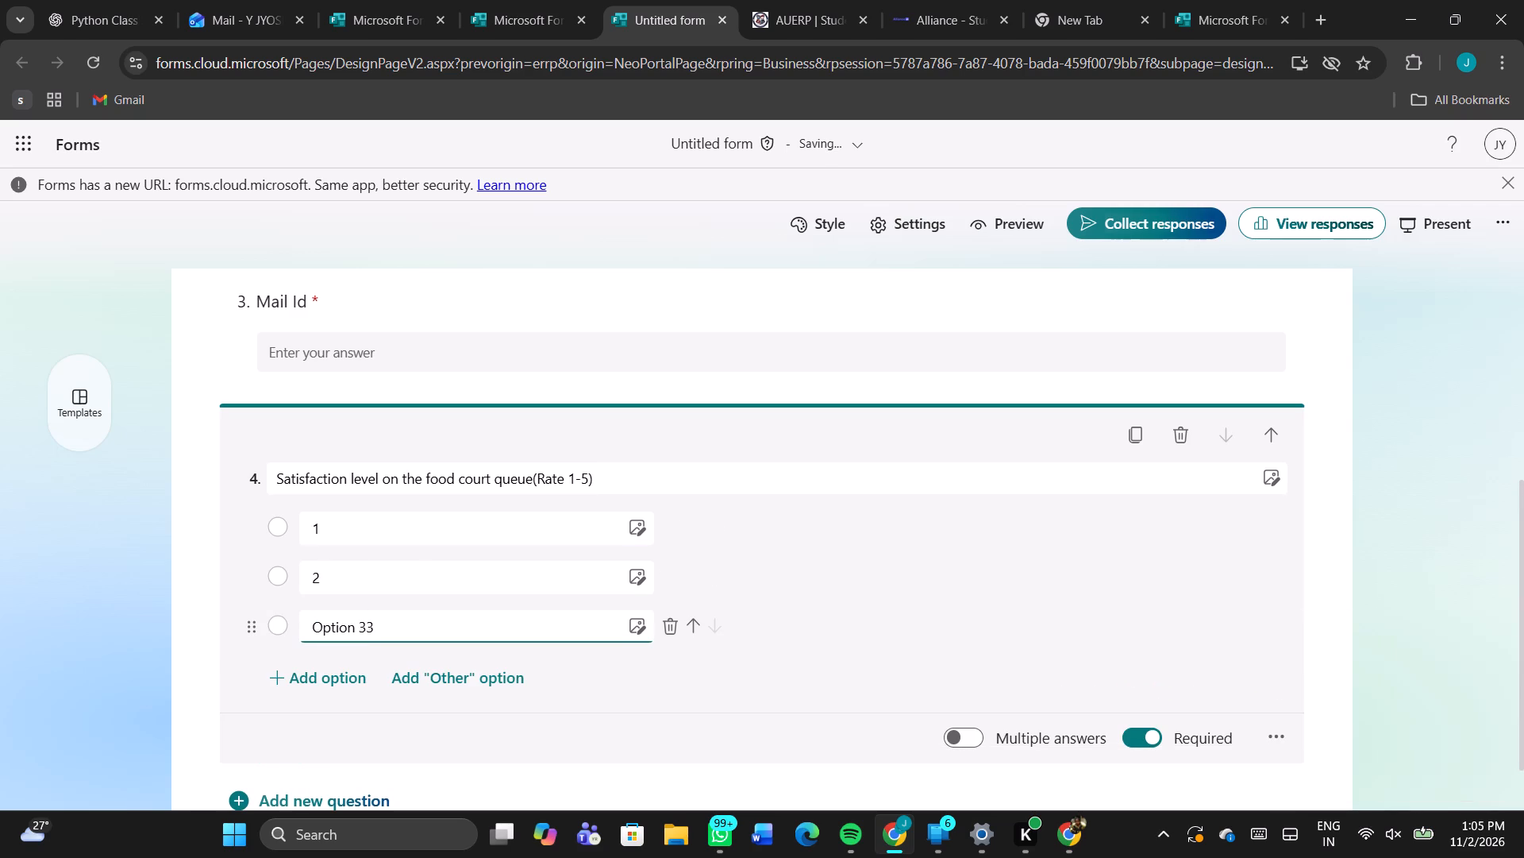
key(BackSpace)
key(BackSpace)
key(BackSpace)
key(BackSpace)
key(BackSpace)
key(BackSpace)
key(BackSpace)
key(BackSpace)
key(BackSpace)
key(BackSpace)
key(BackSpace)
key(BackSpace)
key(BackSpace)
key(BackSpace)
key(BackSpace)
key(BackSpace)
key(BackSpace)
key(3)
Add two more options to question 4, labelled 4 and 5.
click(329, 693)
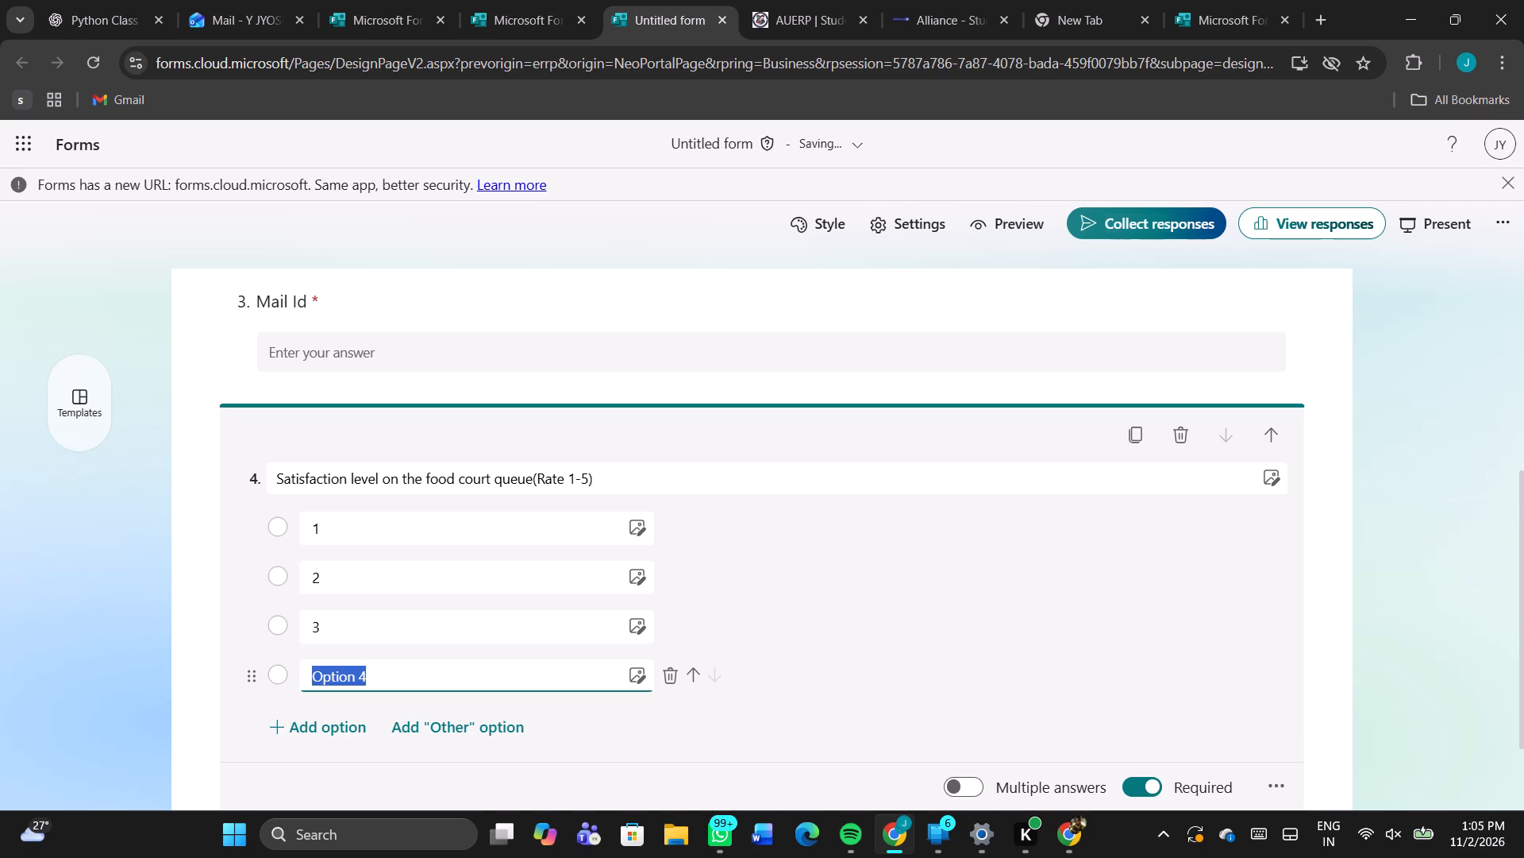
key(BackSpace)
key(4)
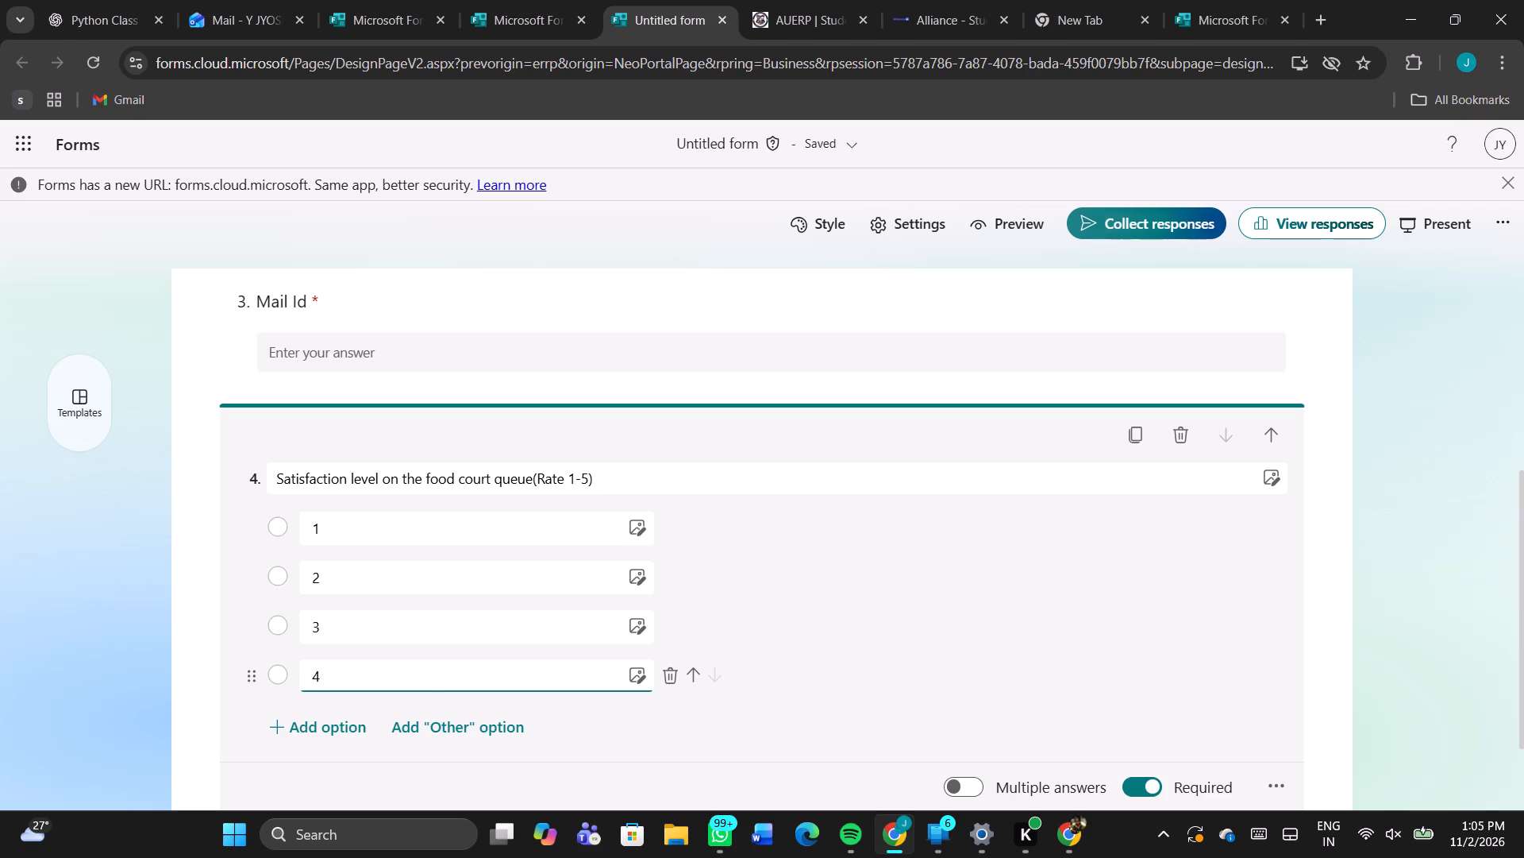
click(346, 731)
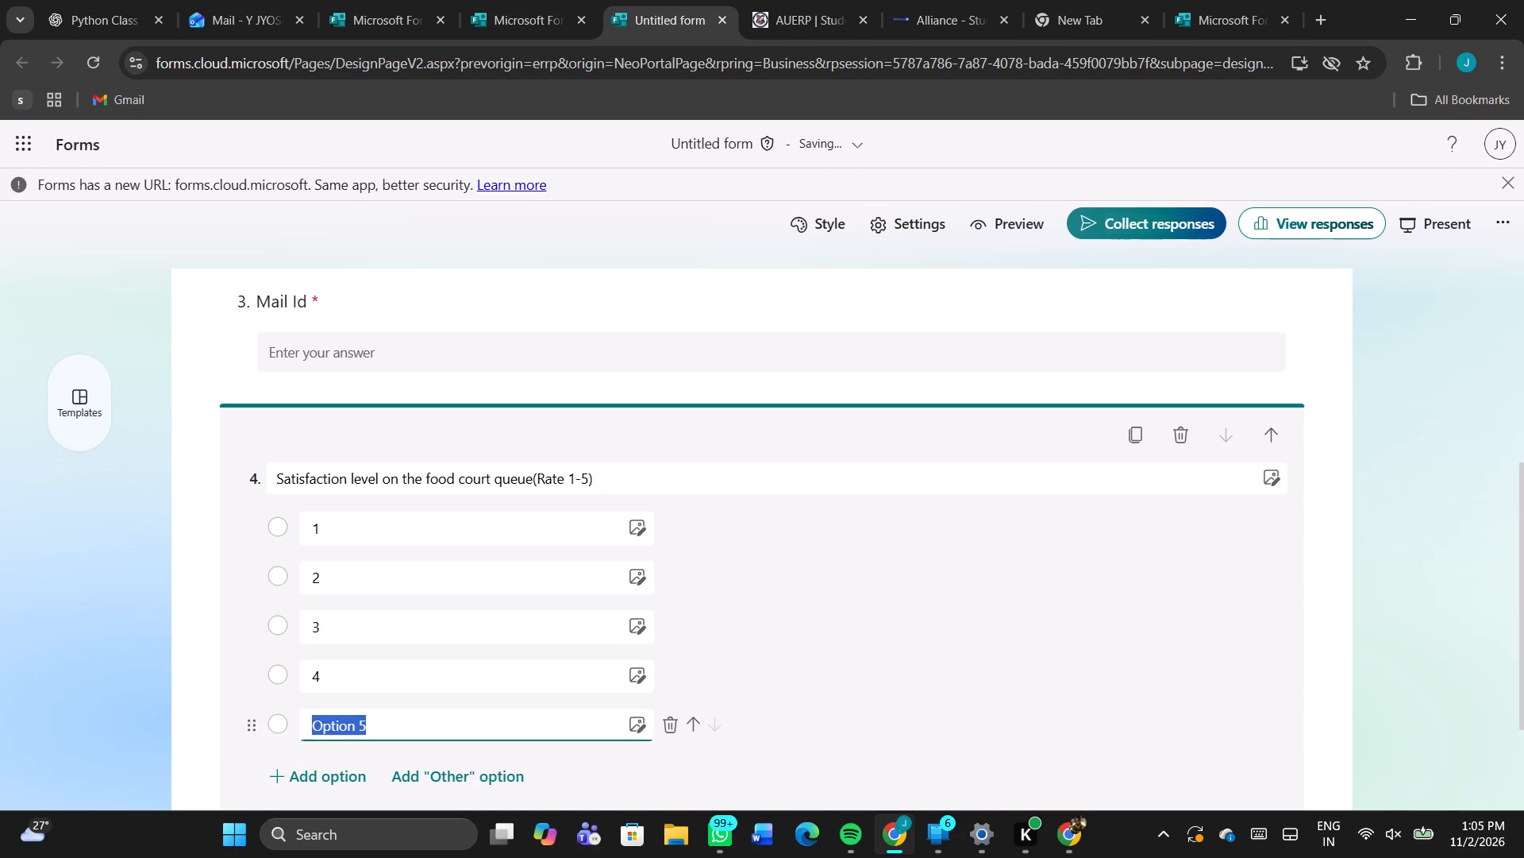
key(BackSpace)
key(5)
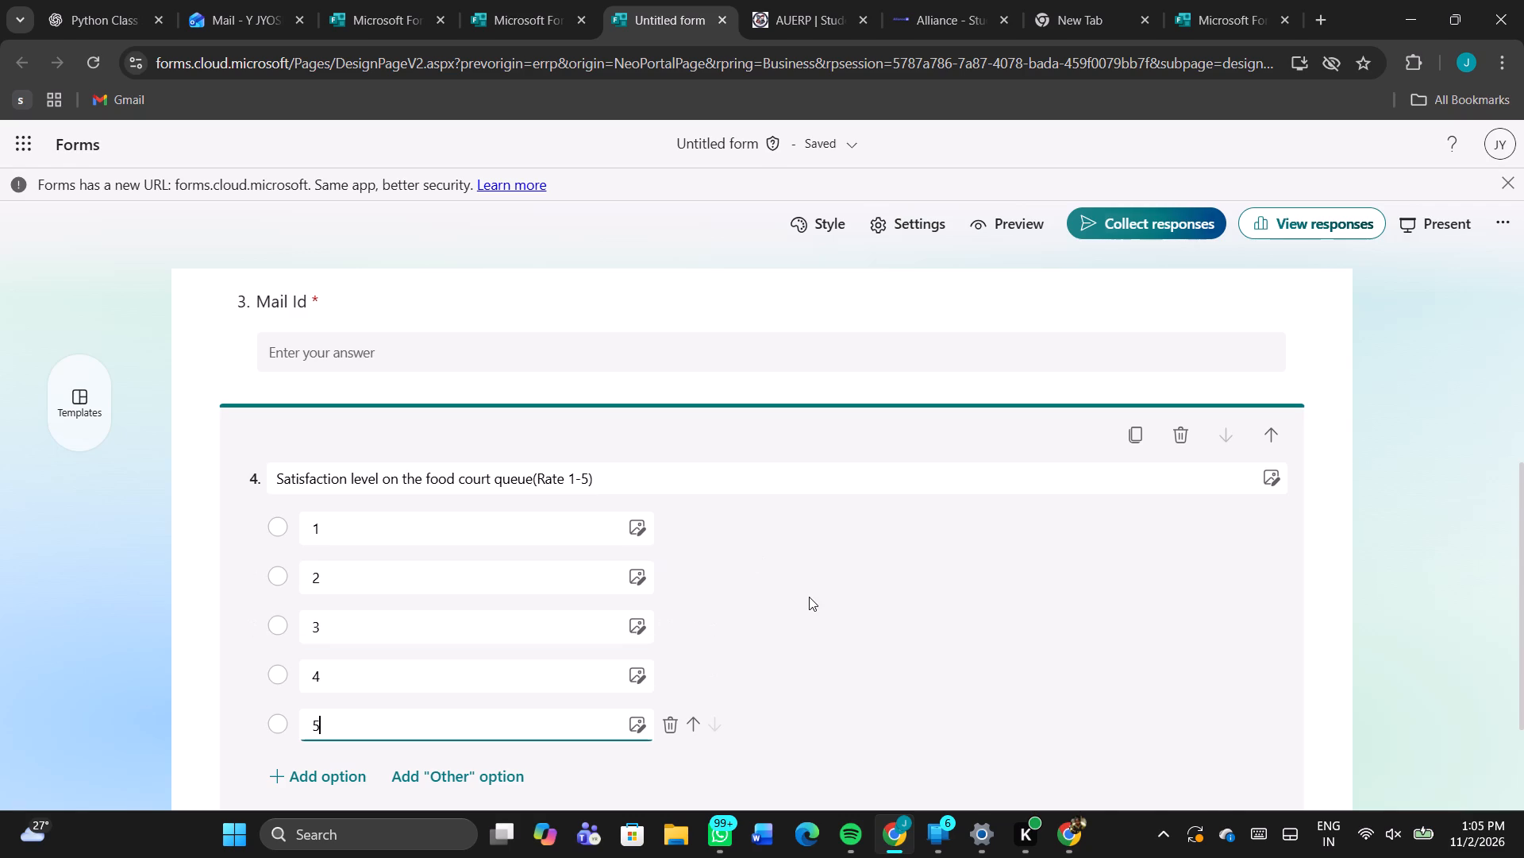
Add a choice question as question 5 and enter "implementation of tickets on" as its title.
scroll(809, 597, down, 2)
click(306, 743)
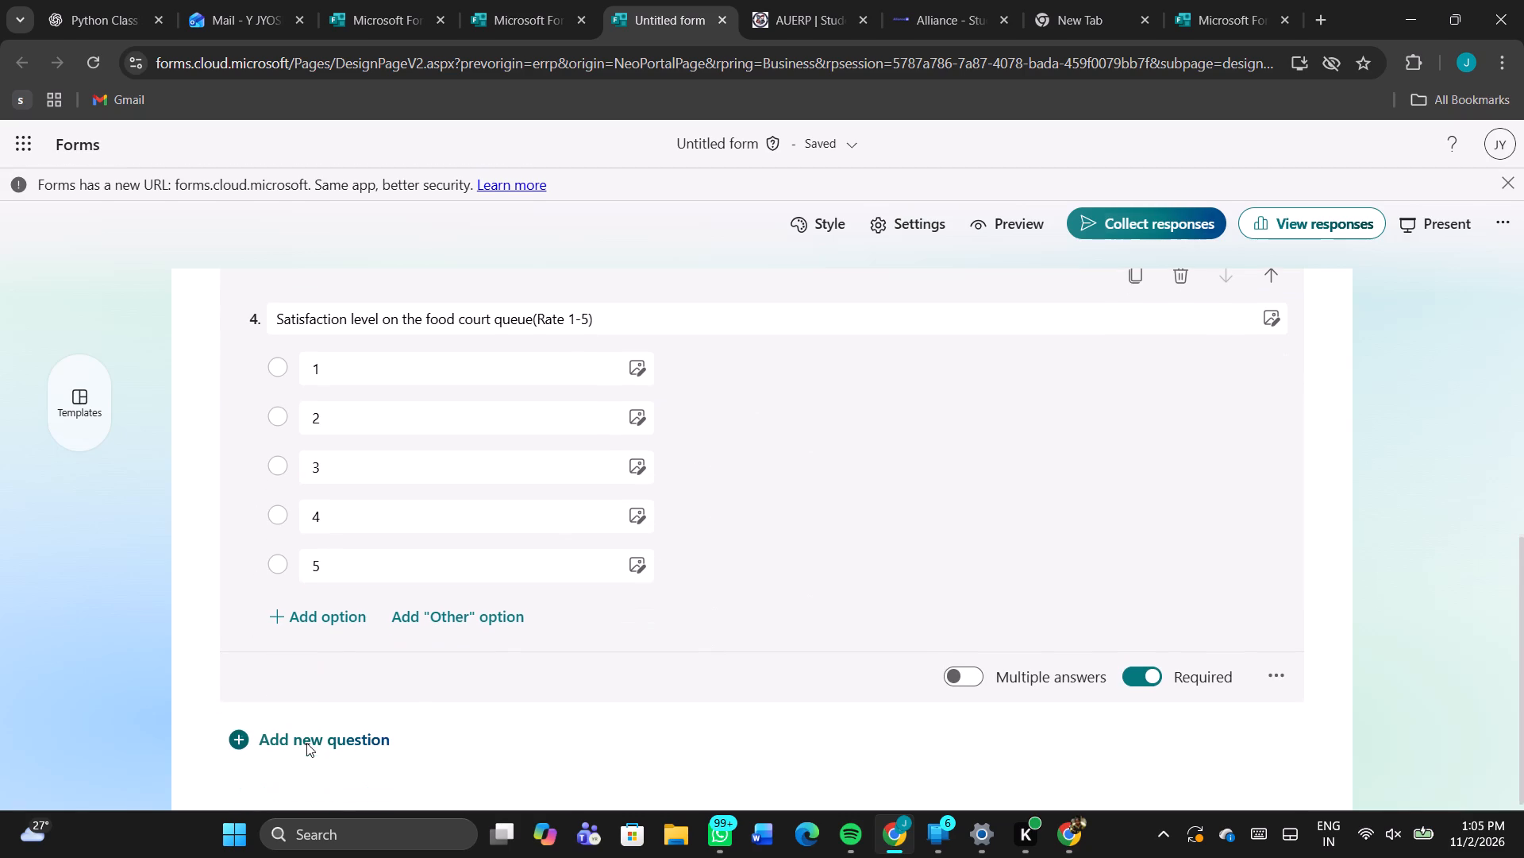
scroll(483, 695, down, 1)
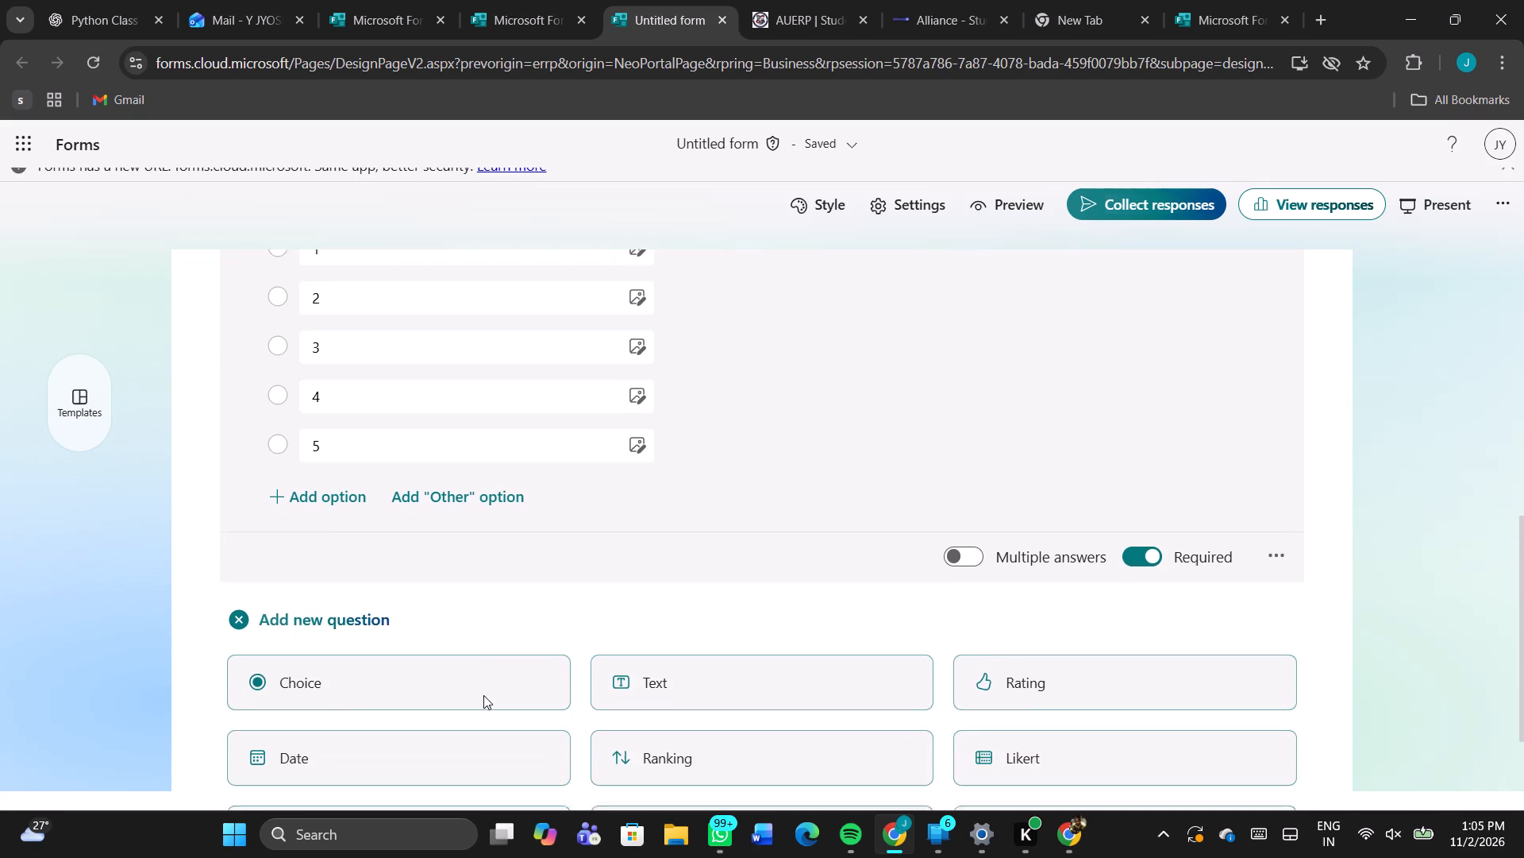
scroll(483, 695, down, 1)
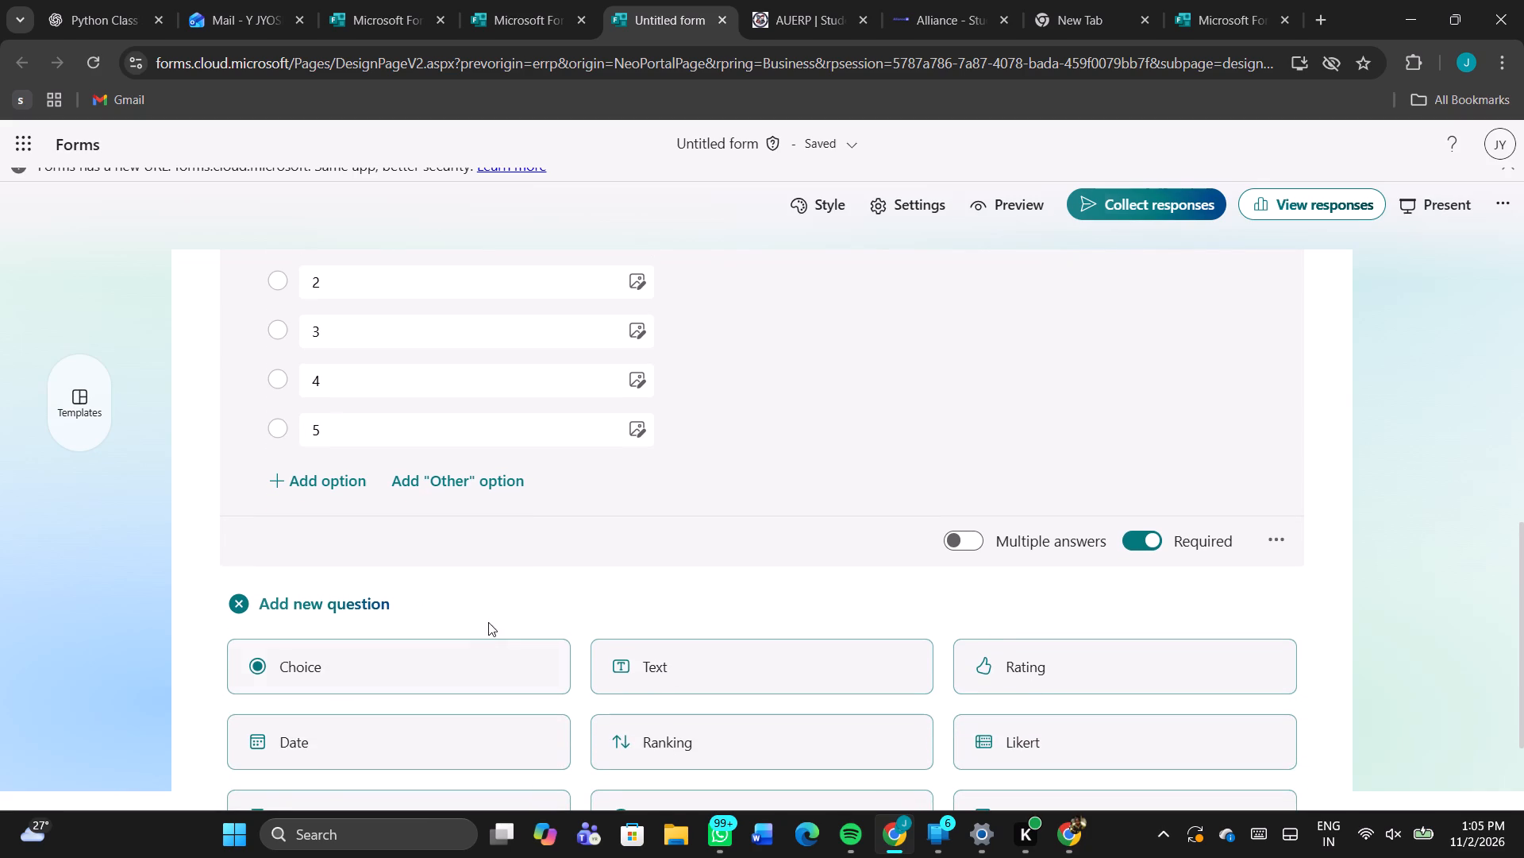
click(333, 602)
click(337, 636)
click(373, 669)
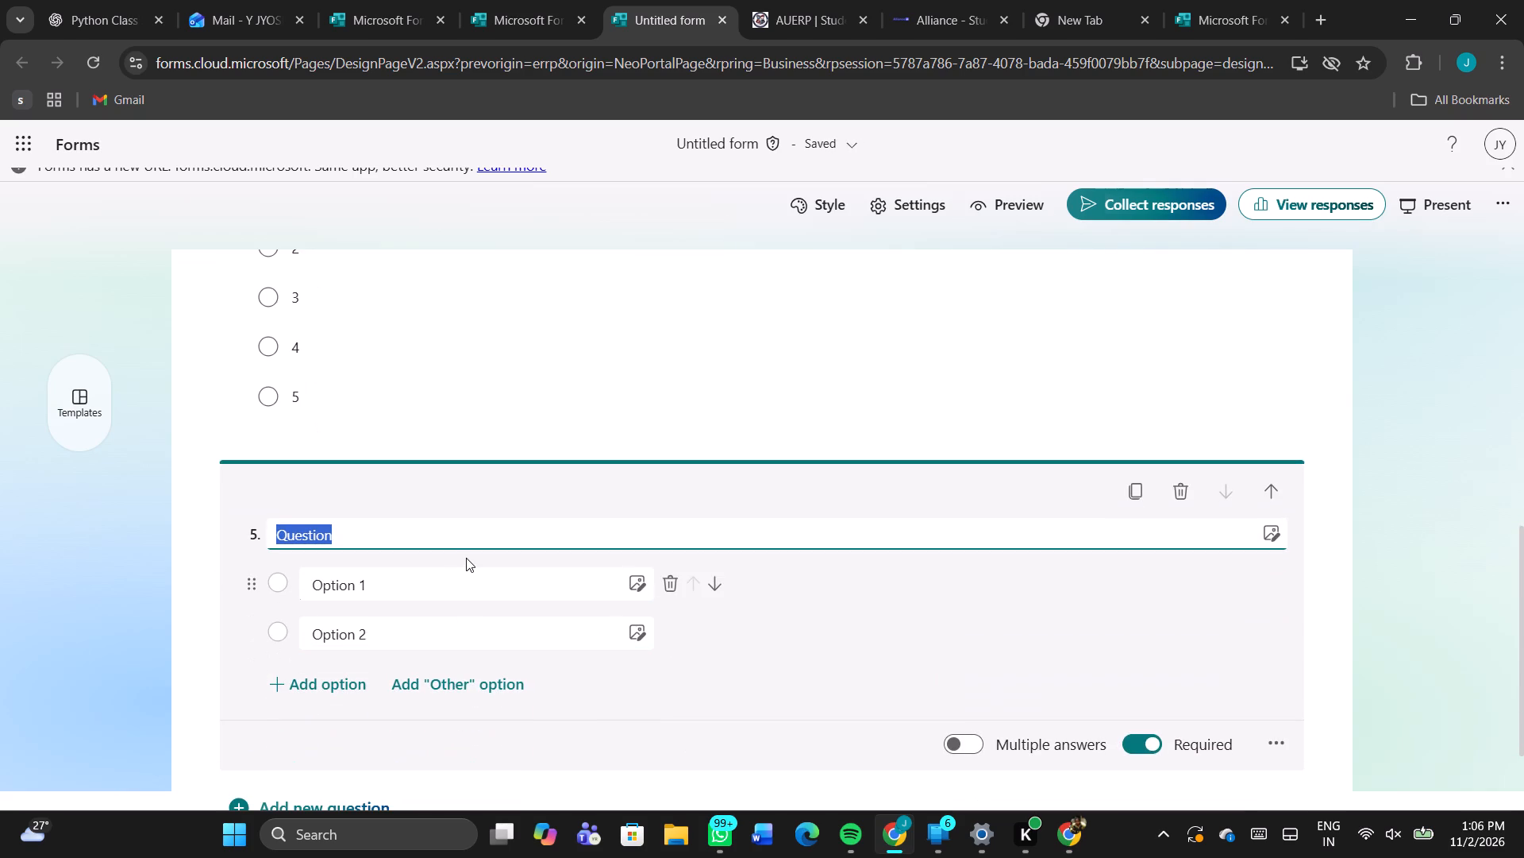
key(BackSpace)
text(we)
key(BackSpace)
key(BackSpace)
text(implementation)
key(space)
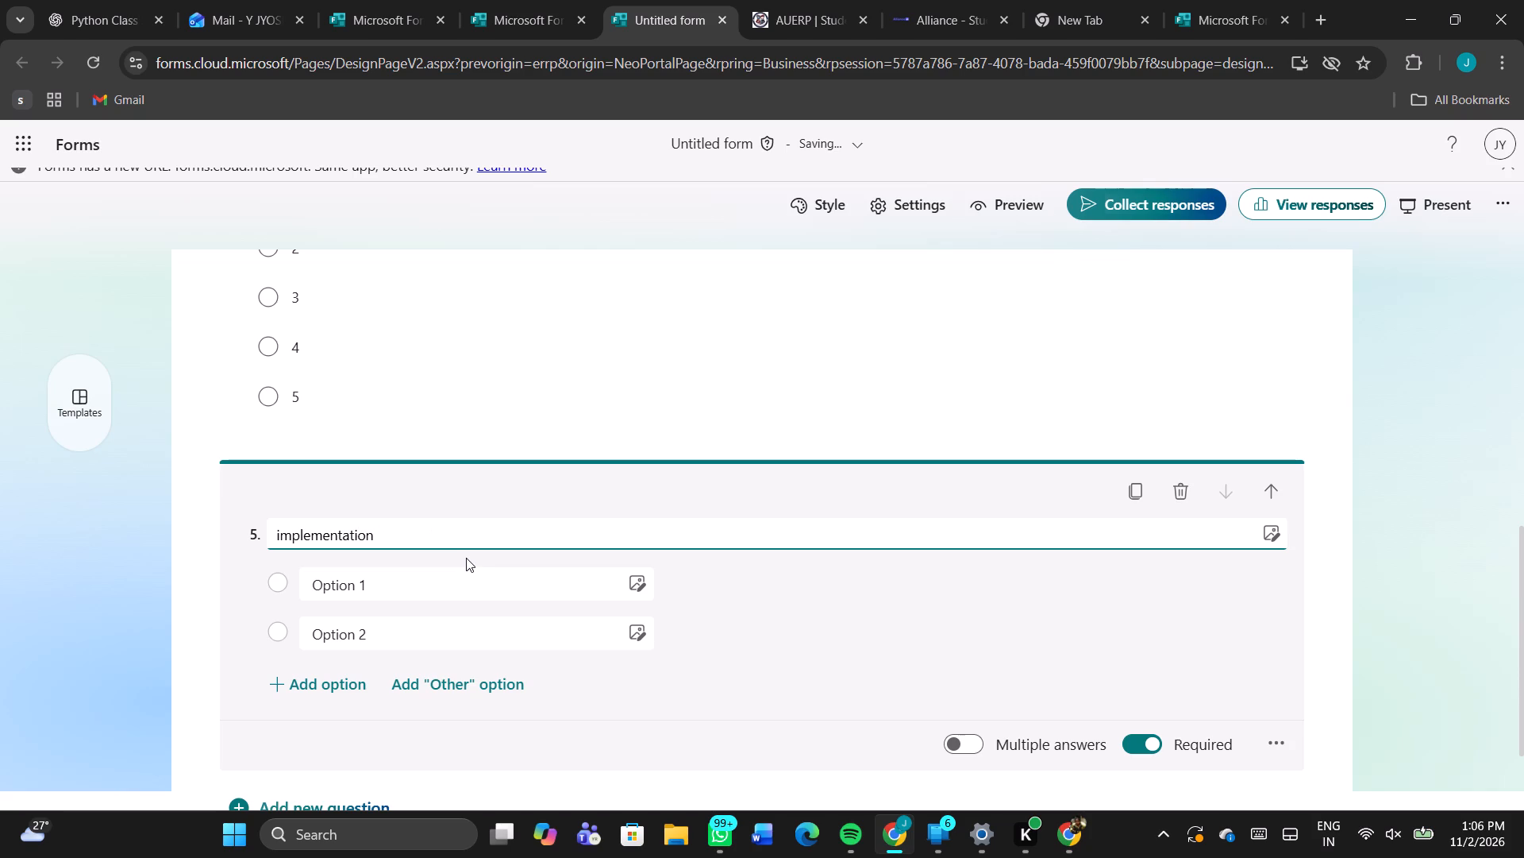
text(of)
key(space)
text(tickets on)
key(space)
Reword question 5's title to "Implementation of tickets for queue Management", with a capital initial letter.
click(279, 532)
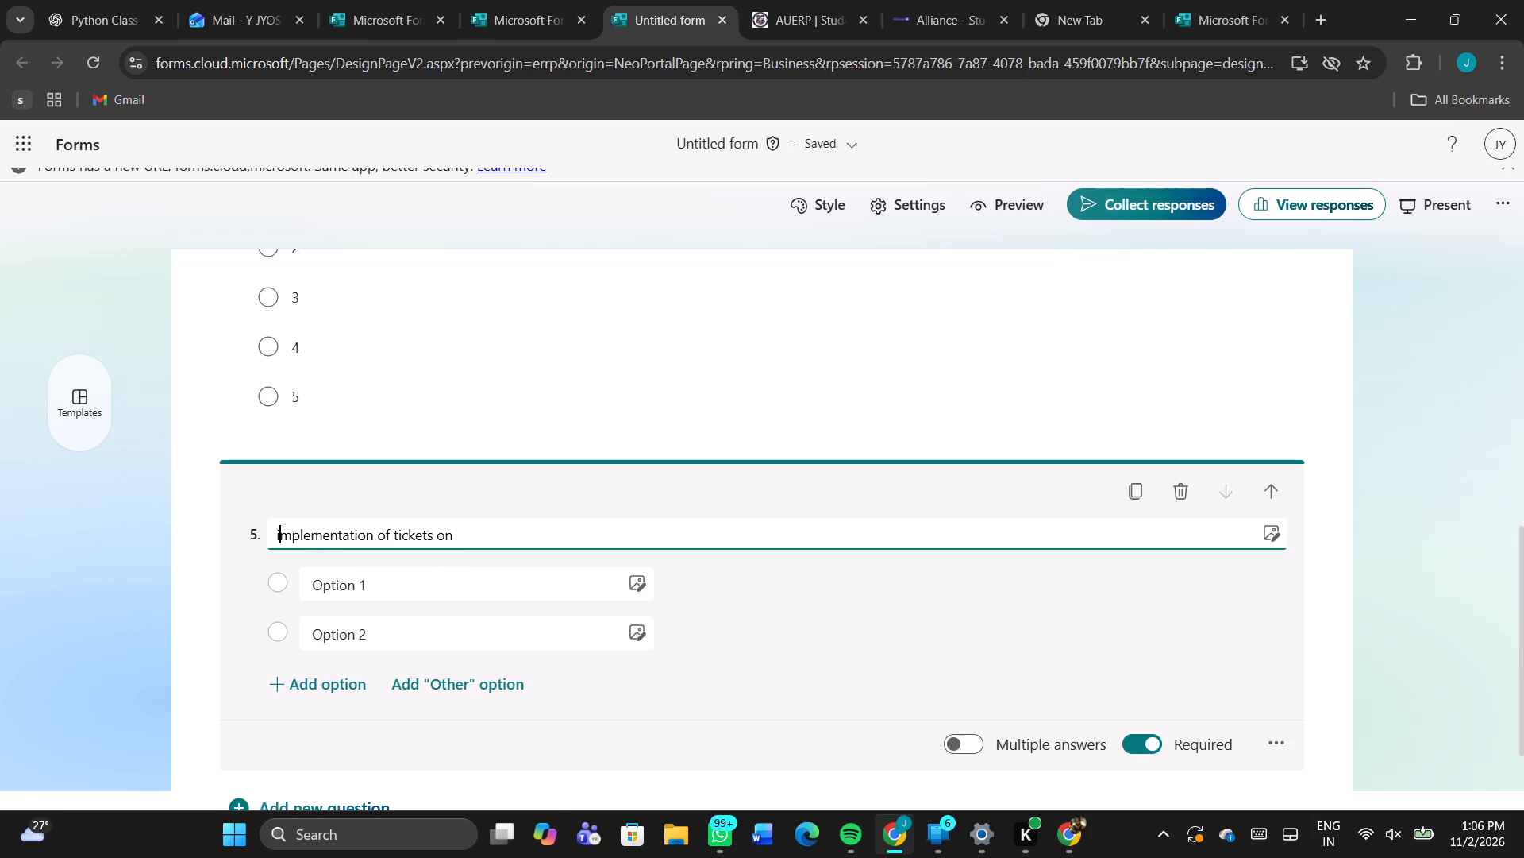
key(BackSpace)
key(shift+i)
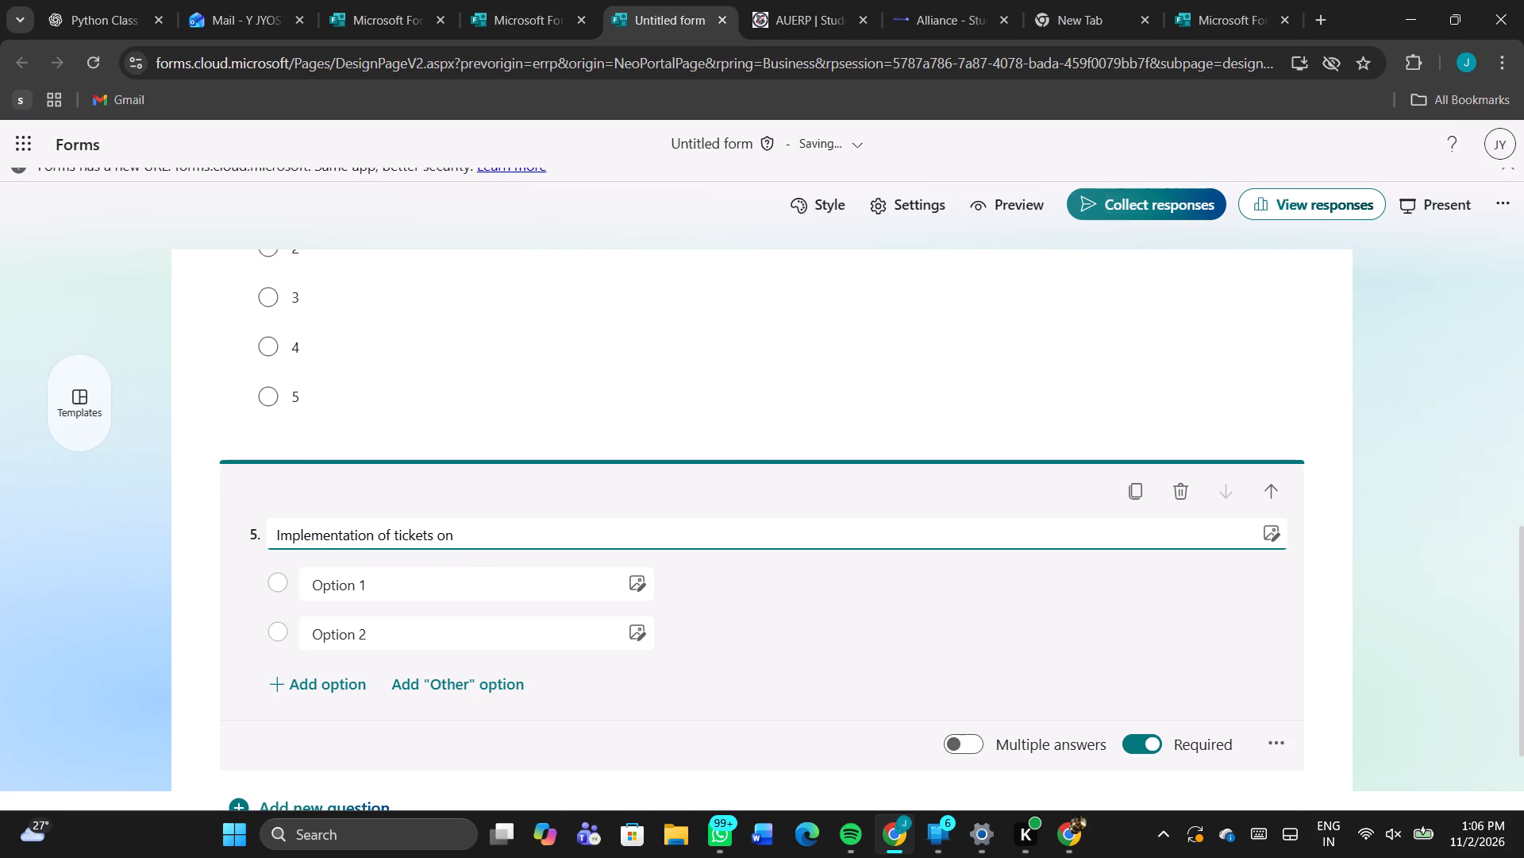
click(474, 535)
key(BackSpace)
key(BackSpace)
key(BackSpace)
text(for)
key(space)
key(f)
text(oodc)
key(BackSpace)
key(BackSpace)
key(BackSpace)
key(BackSpace)
key(BackSpace)
text(que)
text(ue Management)
Label question 5's two answer options "Yes" and "NO", keeping no third option.
click(359, 591)
key(BackSpace)
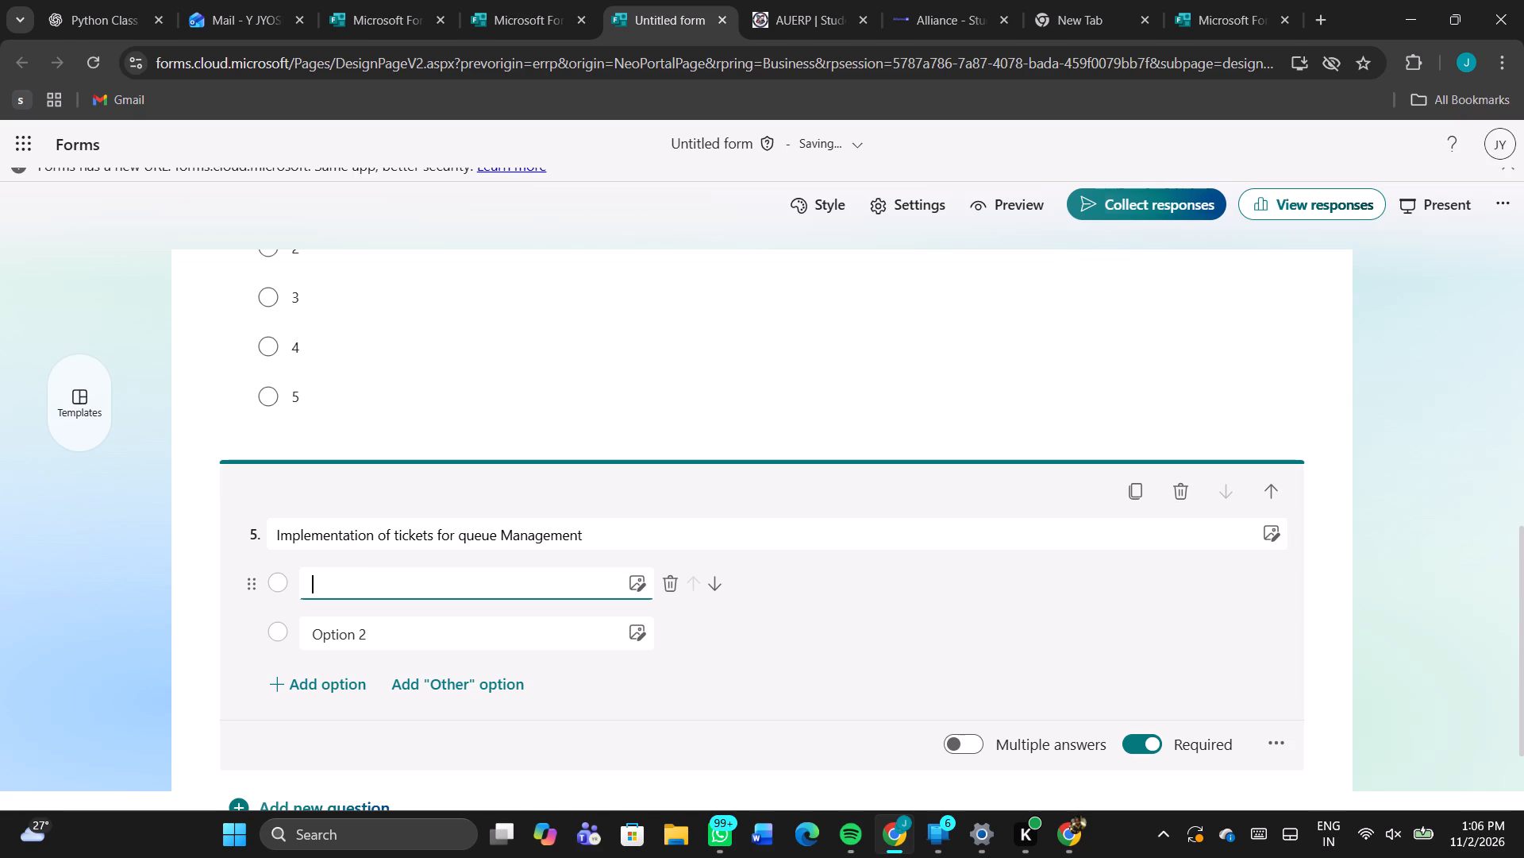
text(Yes)
click(362, 630)
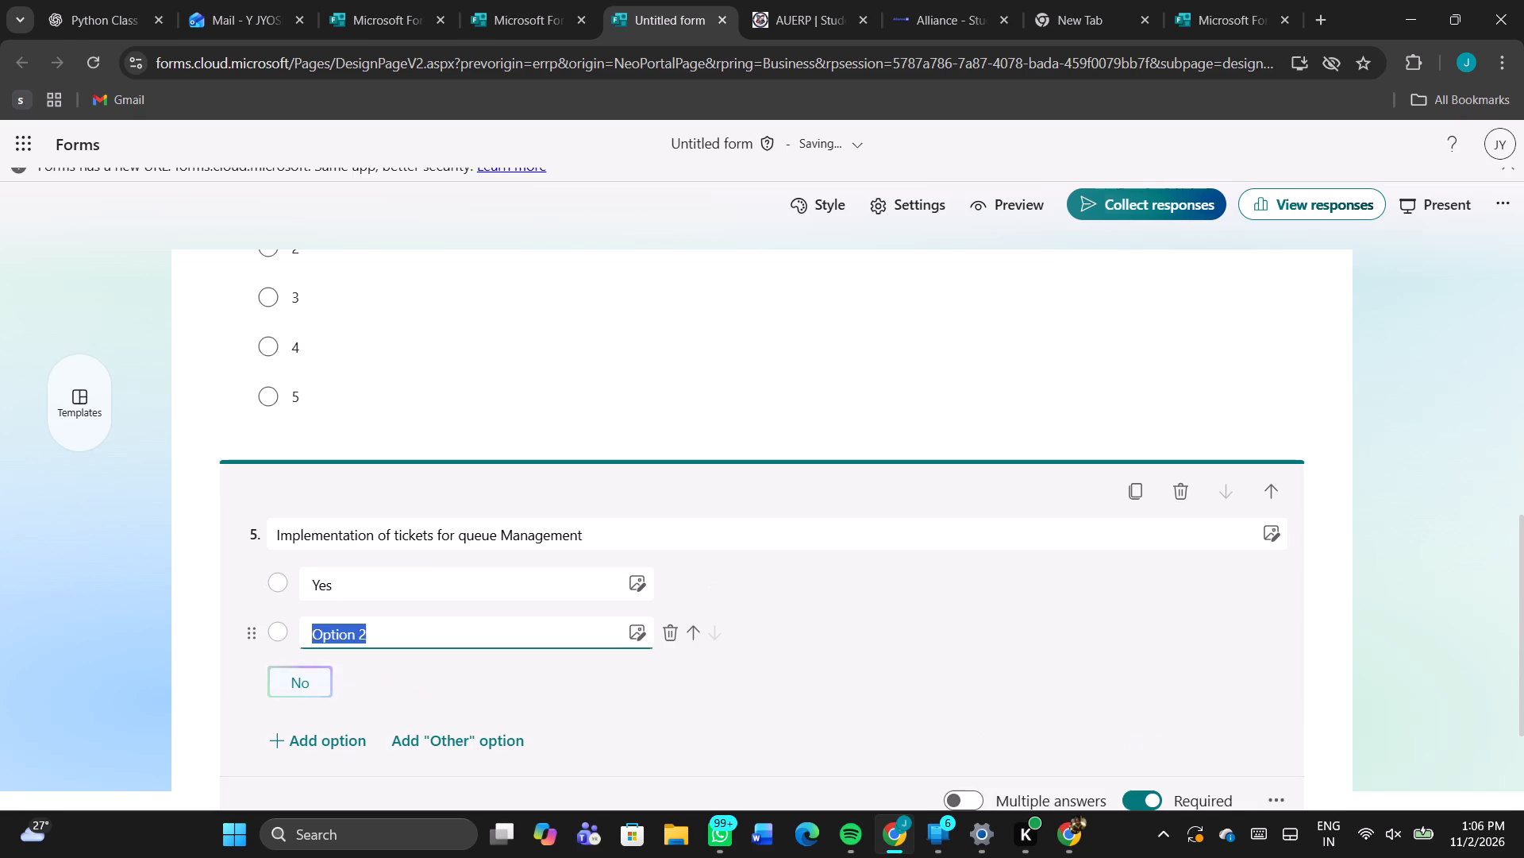
text(NO)
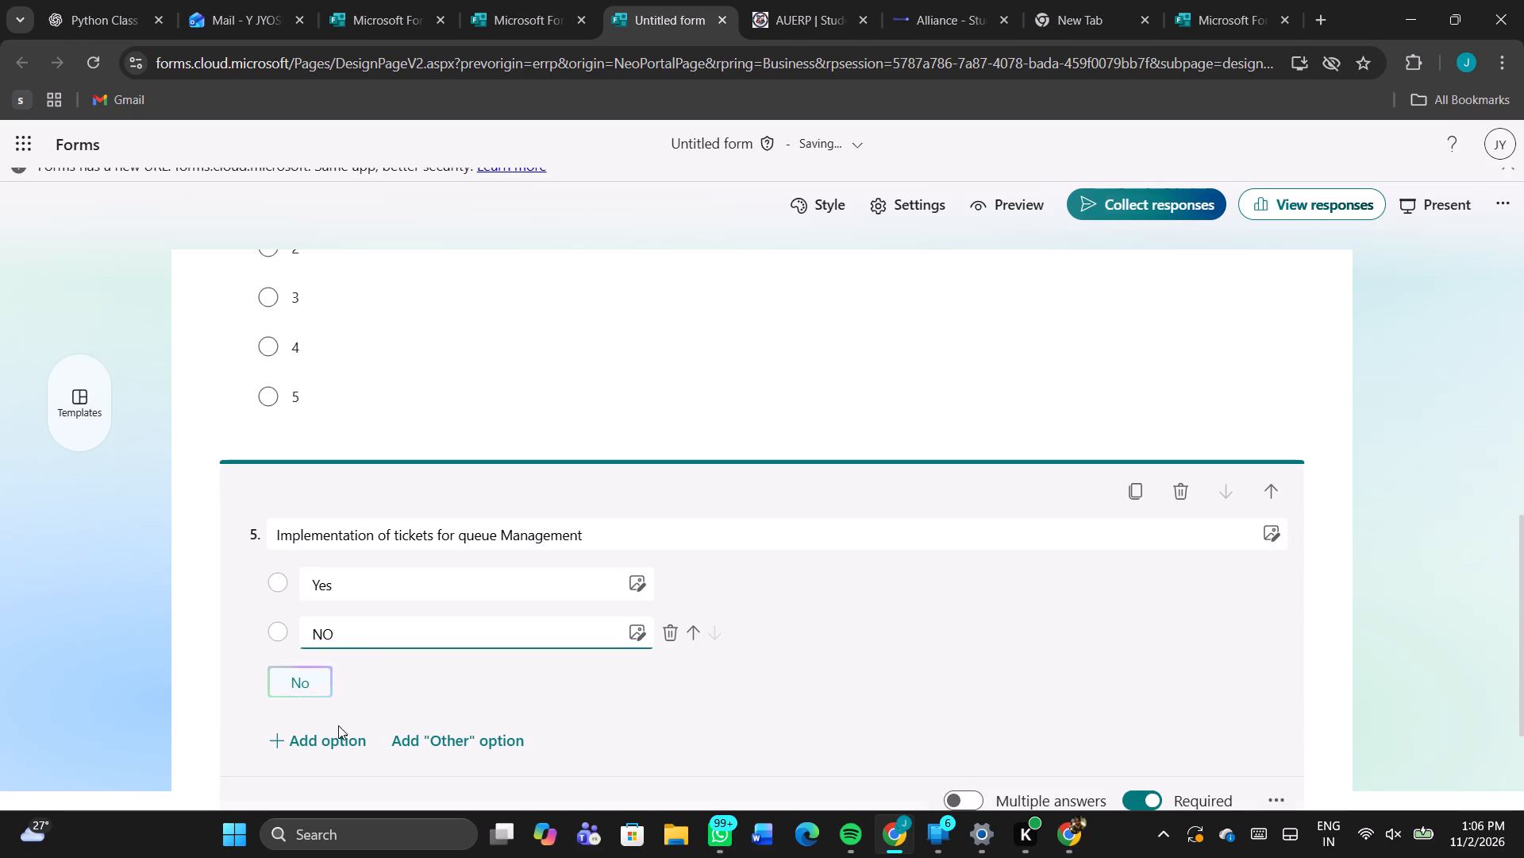
click(339, 675)
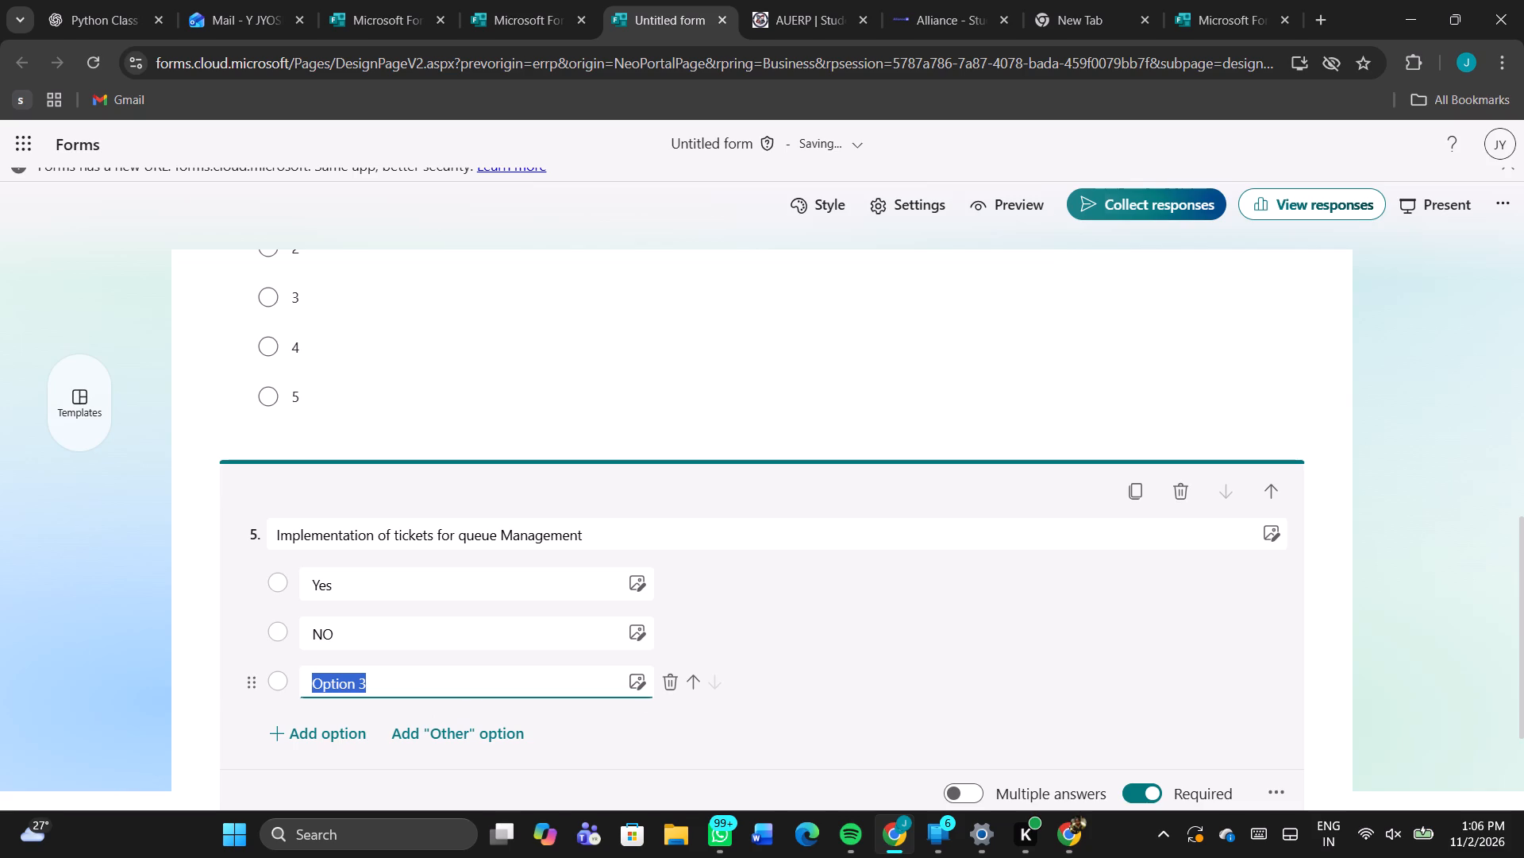
click(672, 689)
Add a choice question as question 6 and title it "Notifications from uni side".
scroll(672, 689, down, 1)
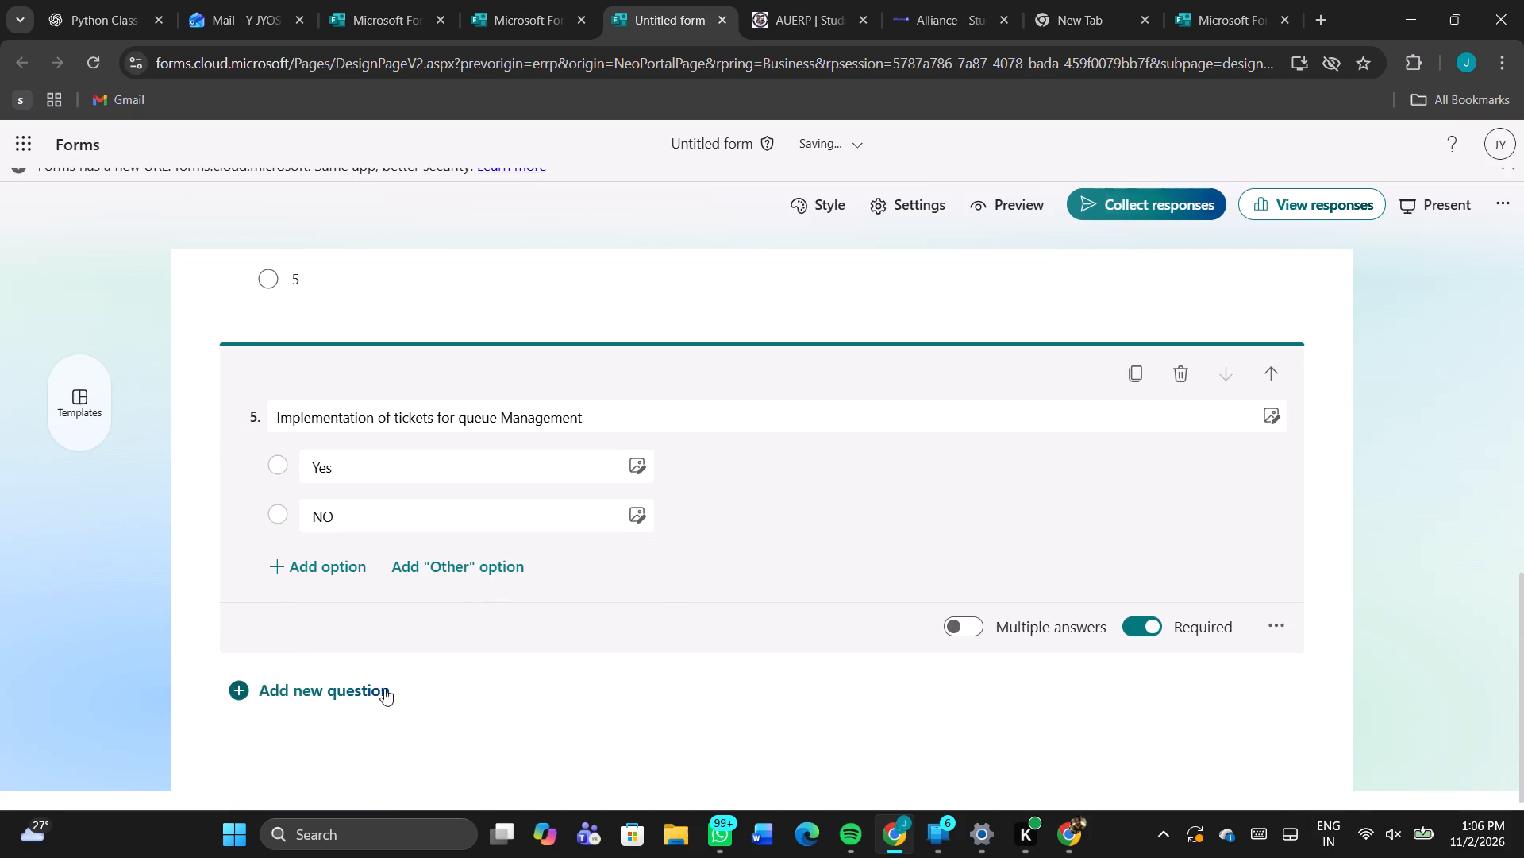
click(375, 687)
scroll(423, 656, down, 1)
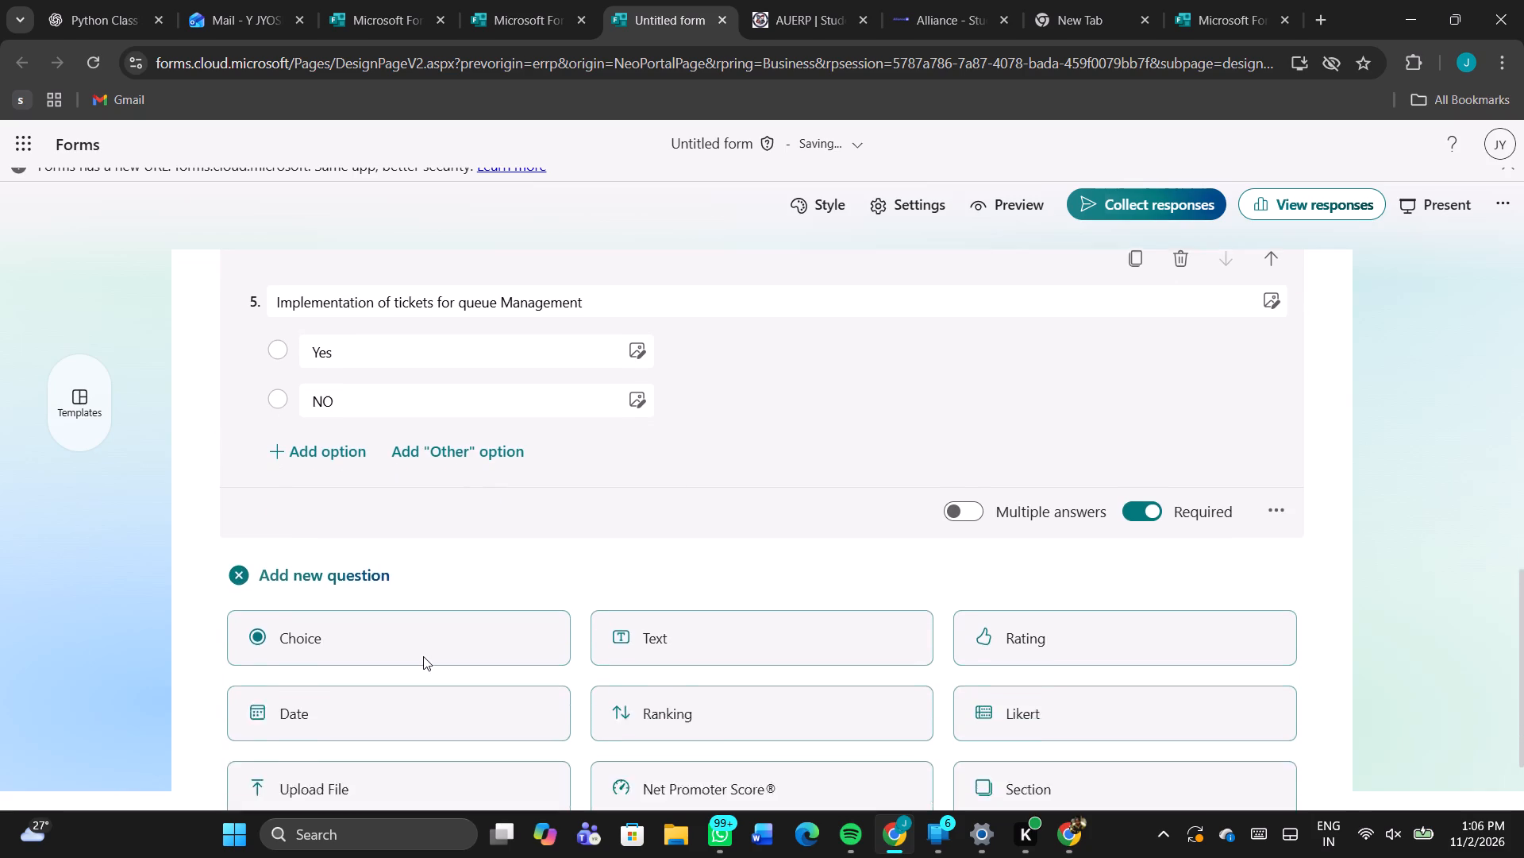
scroll(423, 656, down, 1)
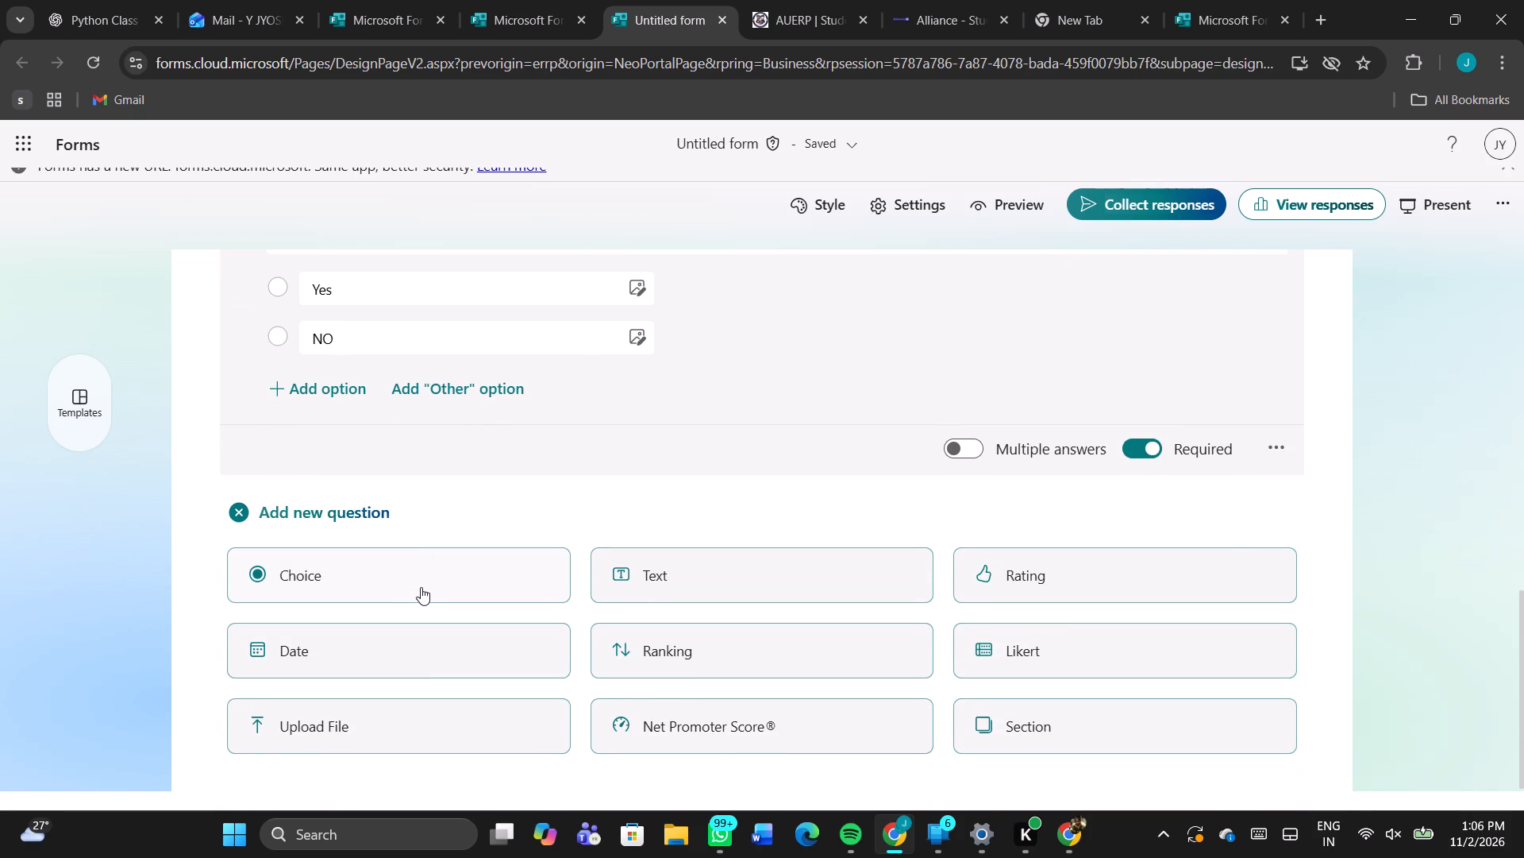
click(421, 587)
key(BackSpace)
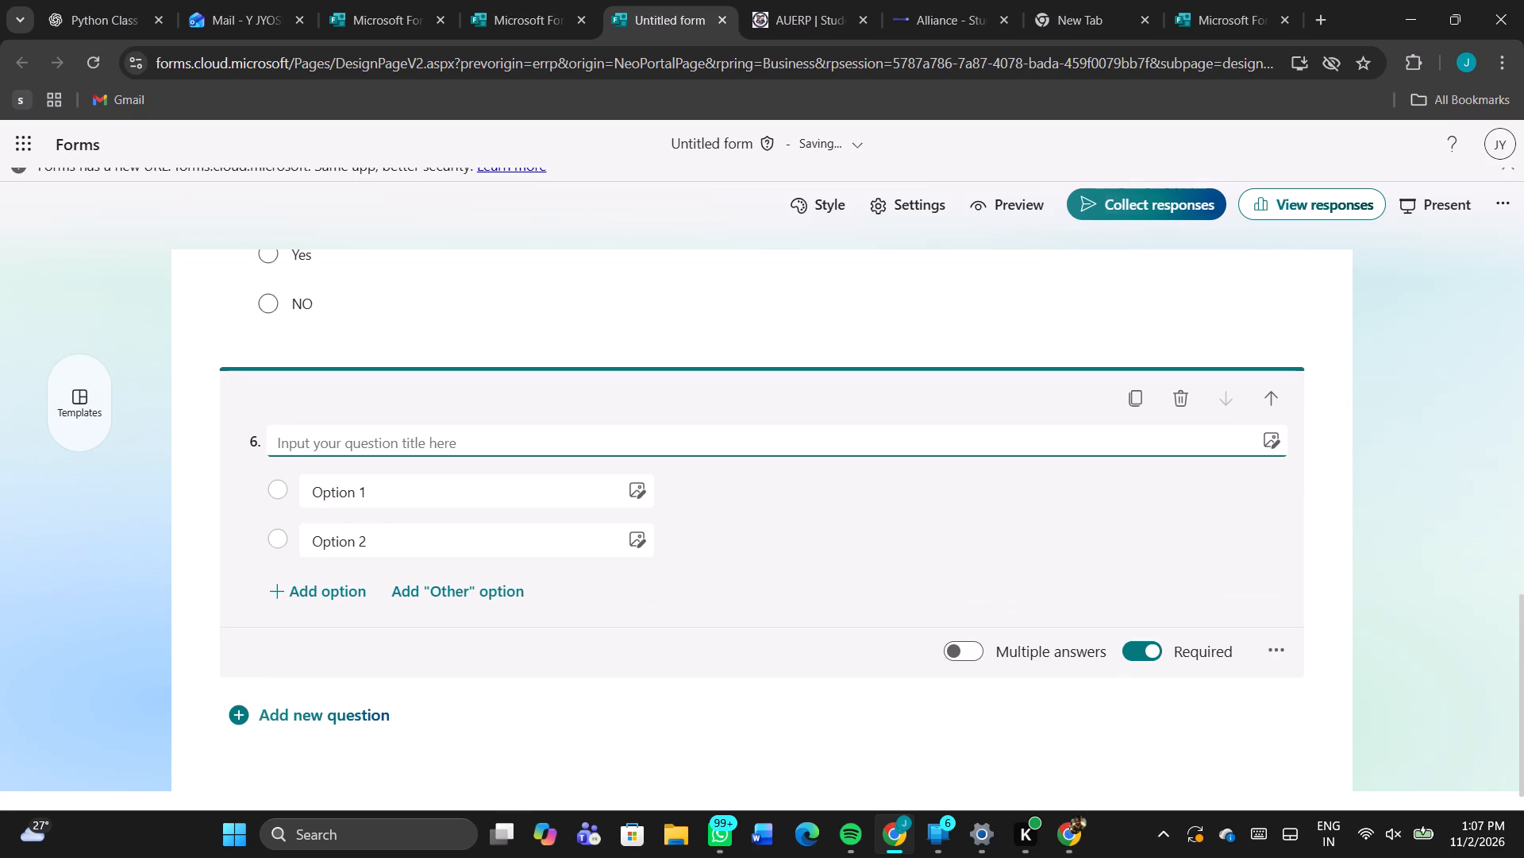
text(Notifications from coll)
key(BackSpace)
key(BackSpace)
key(BackSpace)
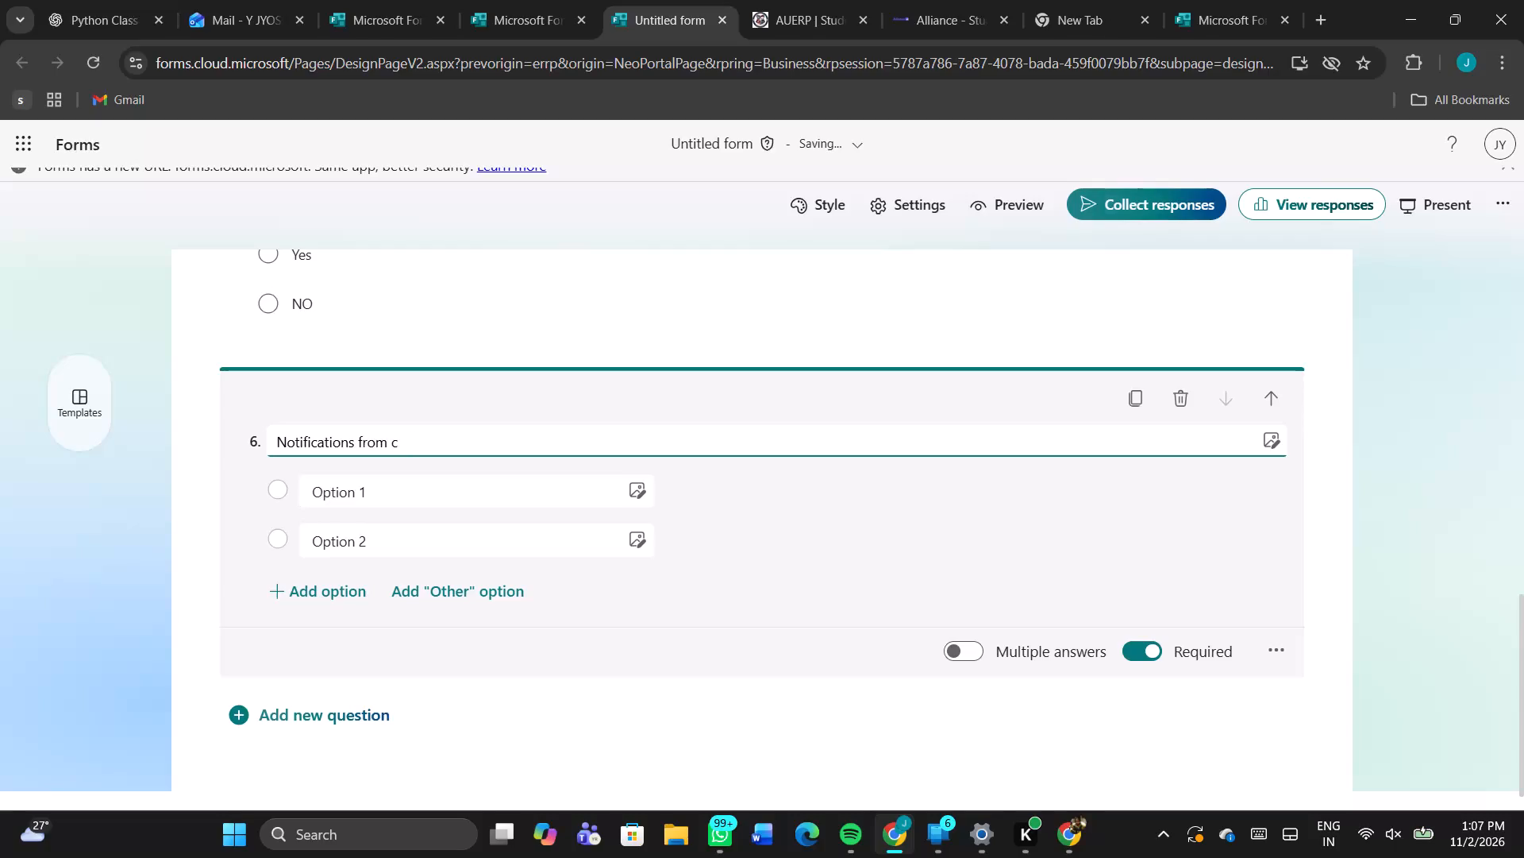
key(BackSpace)
text(uni sis)
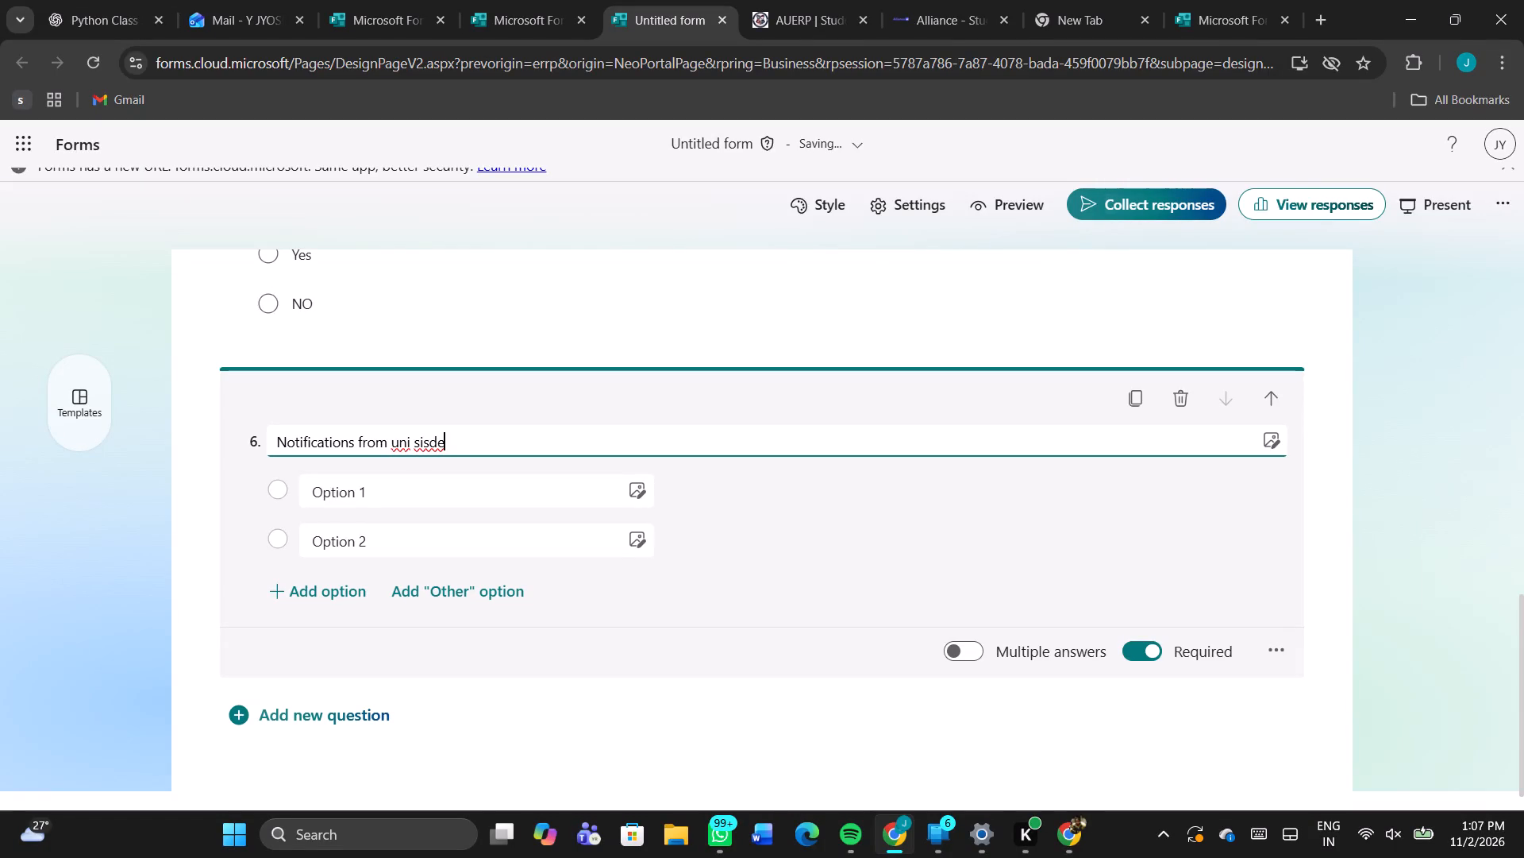
click(430, 444)
key(BackSpace)
Label question 6's first two answer options 1 and 2.
click(330, 496)
key(BackSpace)
key(1)
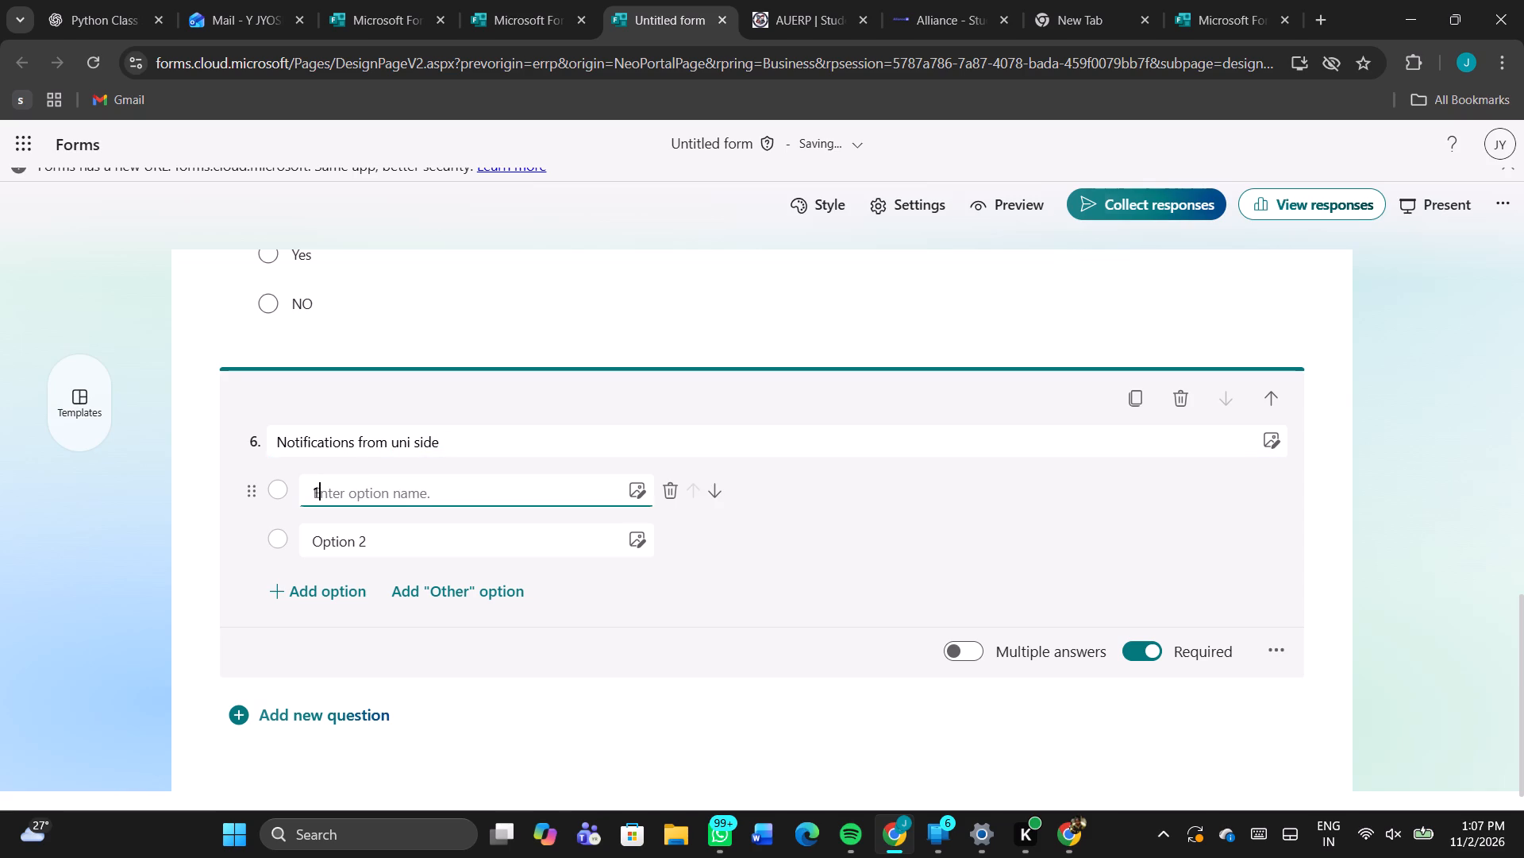
click(351, 541)
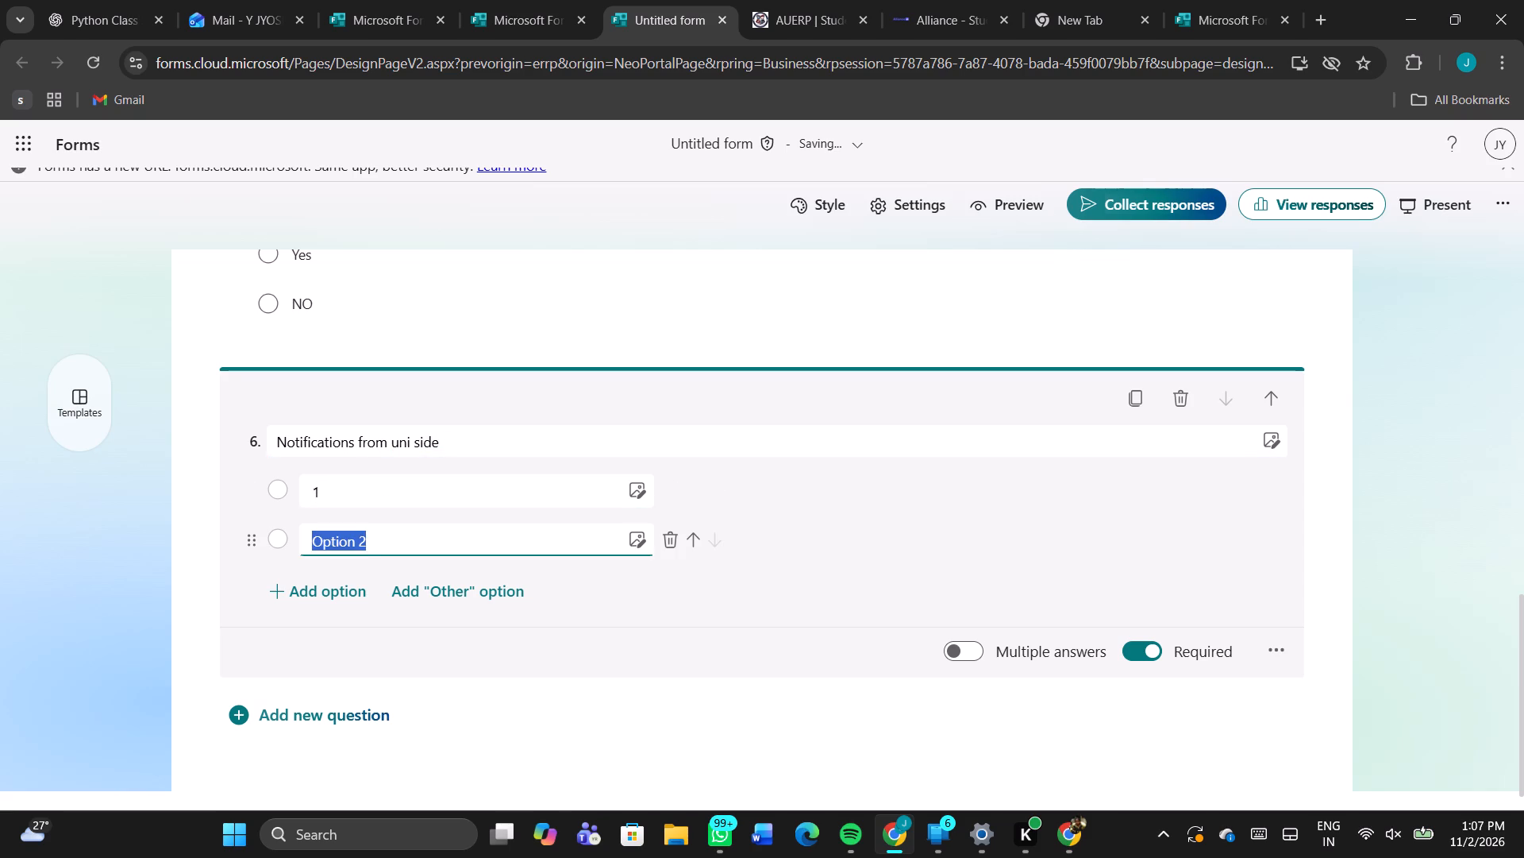
key(backslash)
key(BackSpace)
key(2)
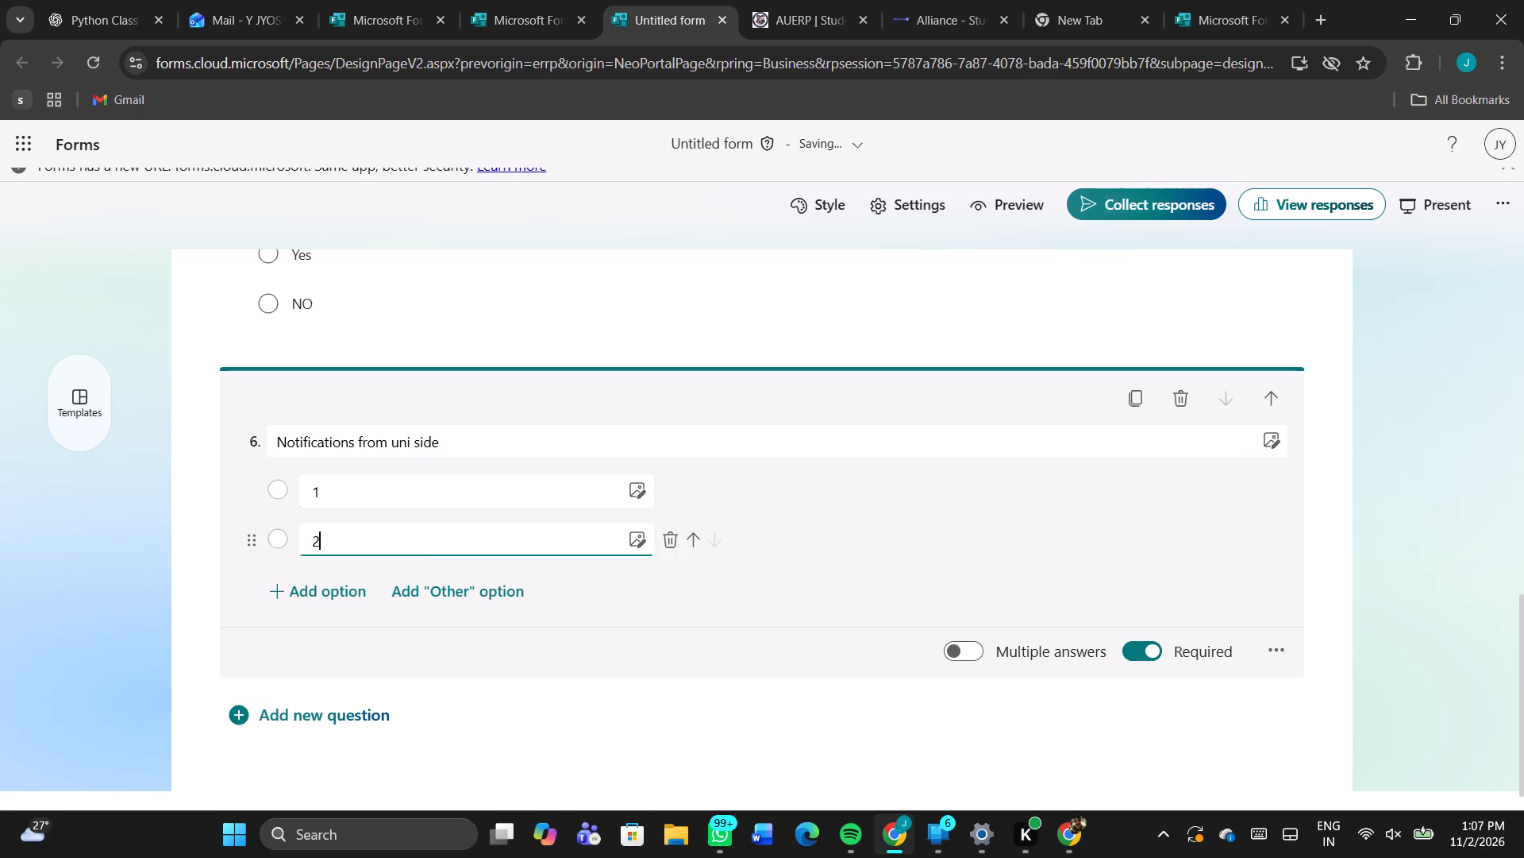
Add three more answer options to question 6, labelled 3, 4 and 5.
click(326, 595)
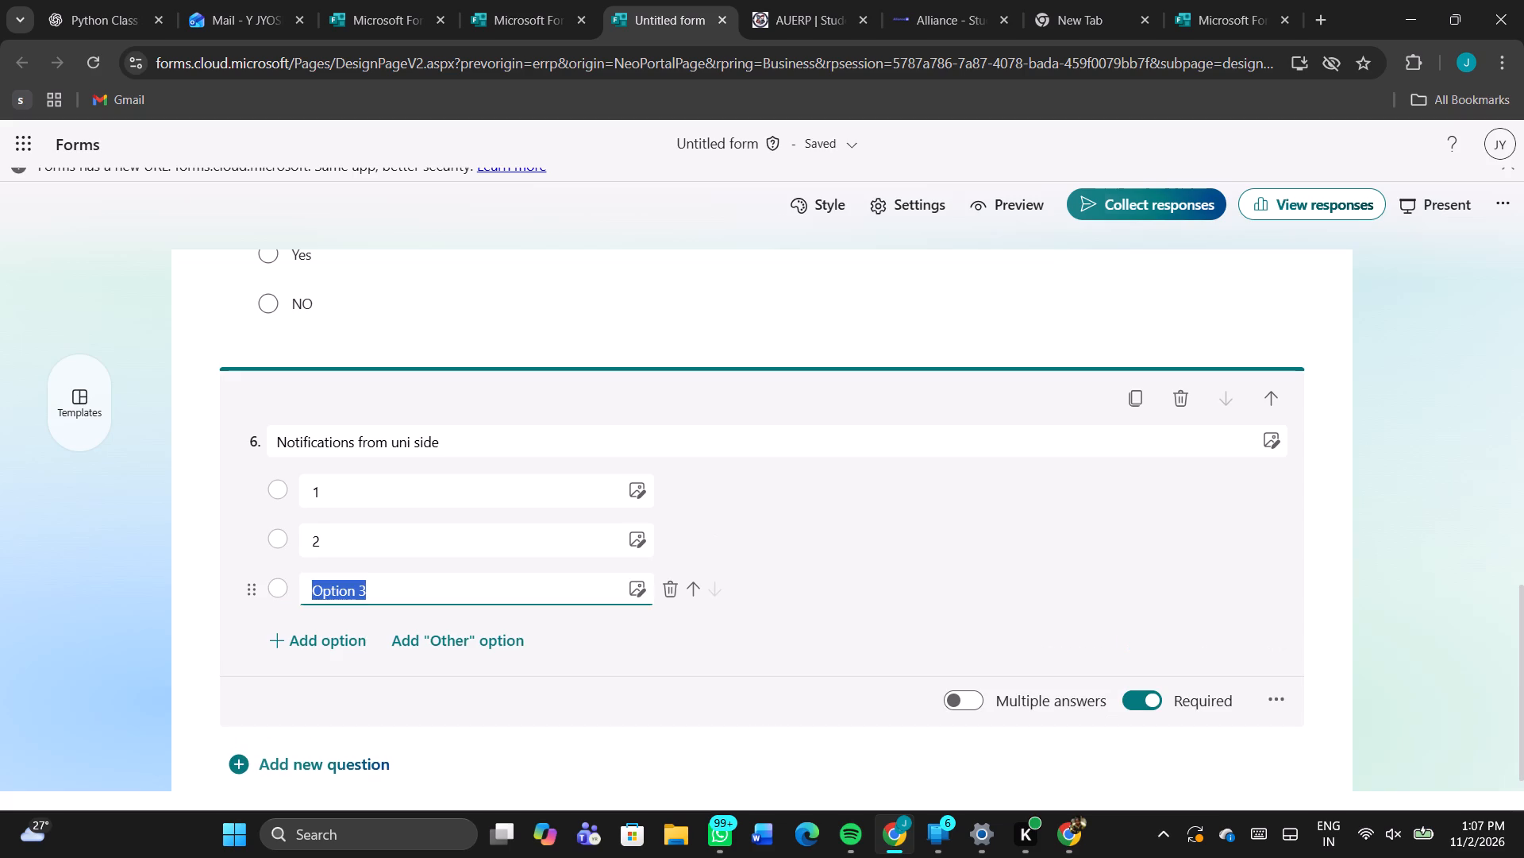
key(BackSpace)
key(3)
click(333, 638)
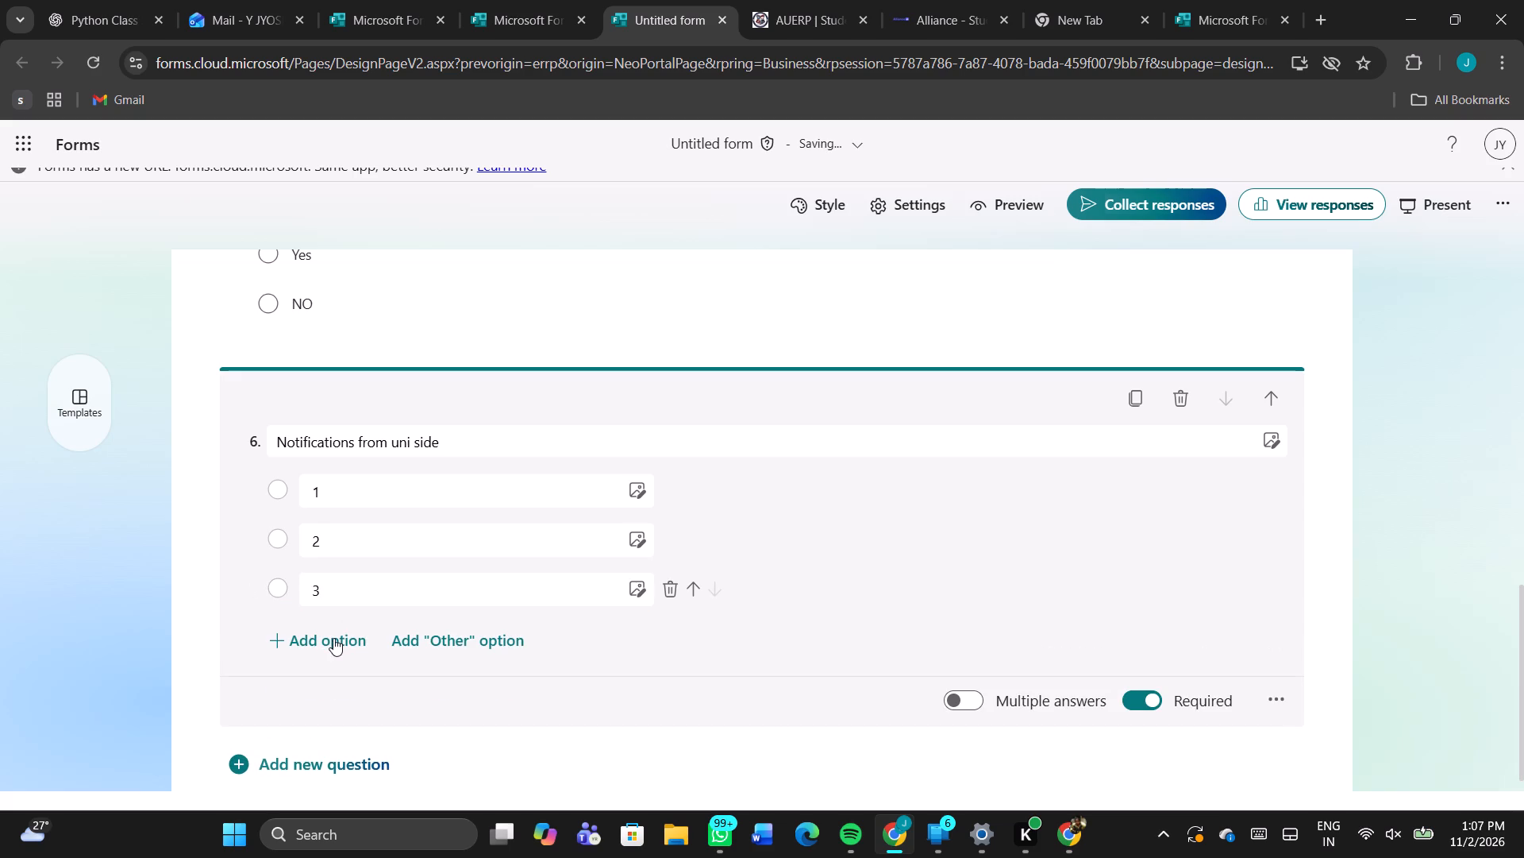
key(BackSpace)
key(4)
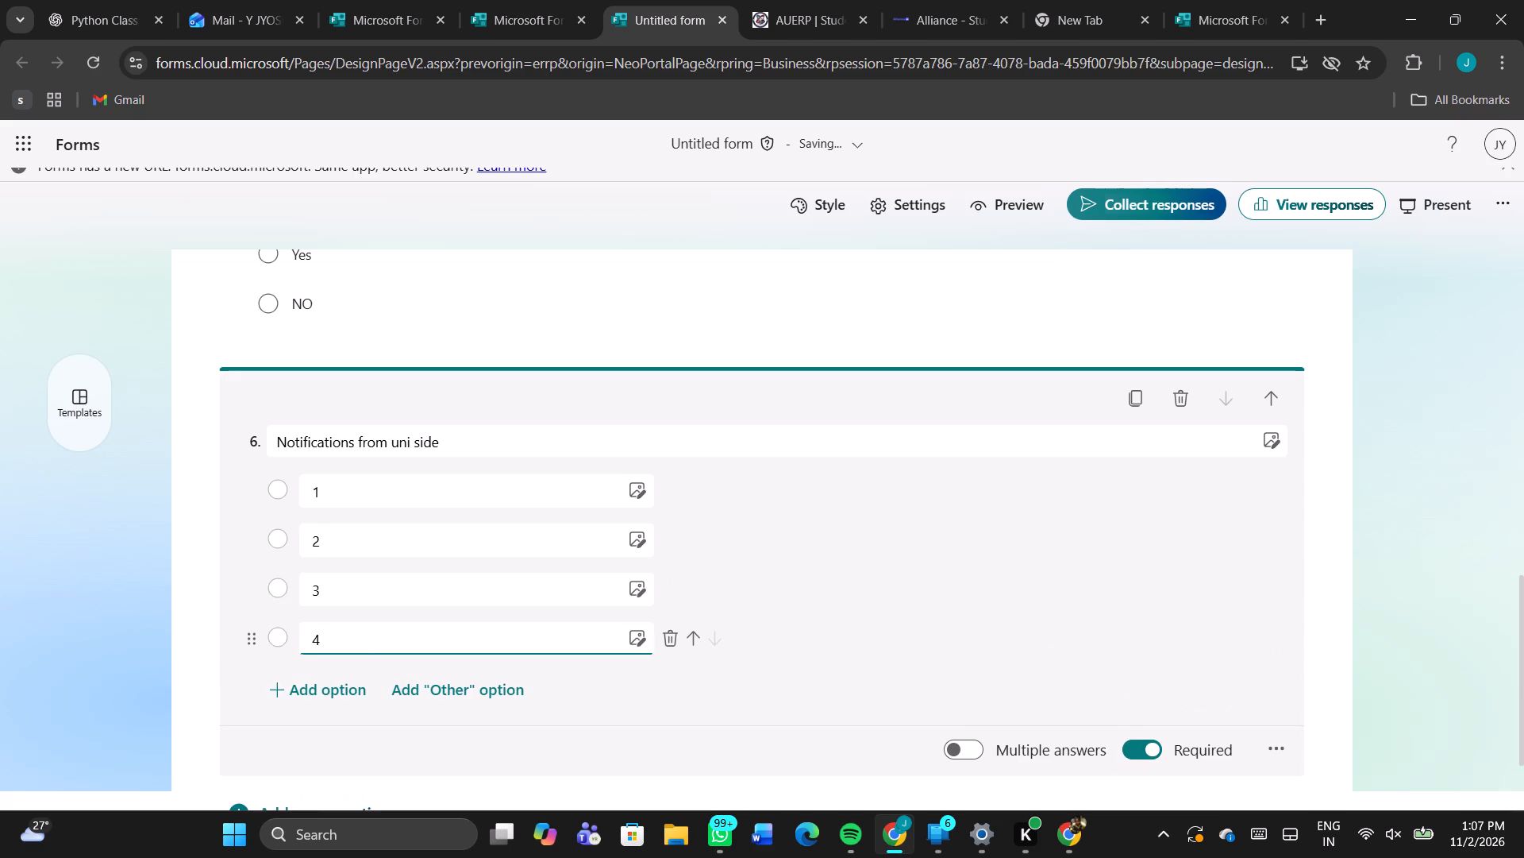
click(322, 698)
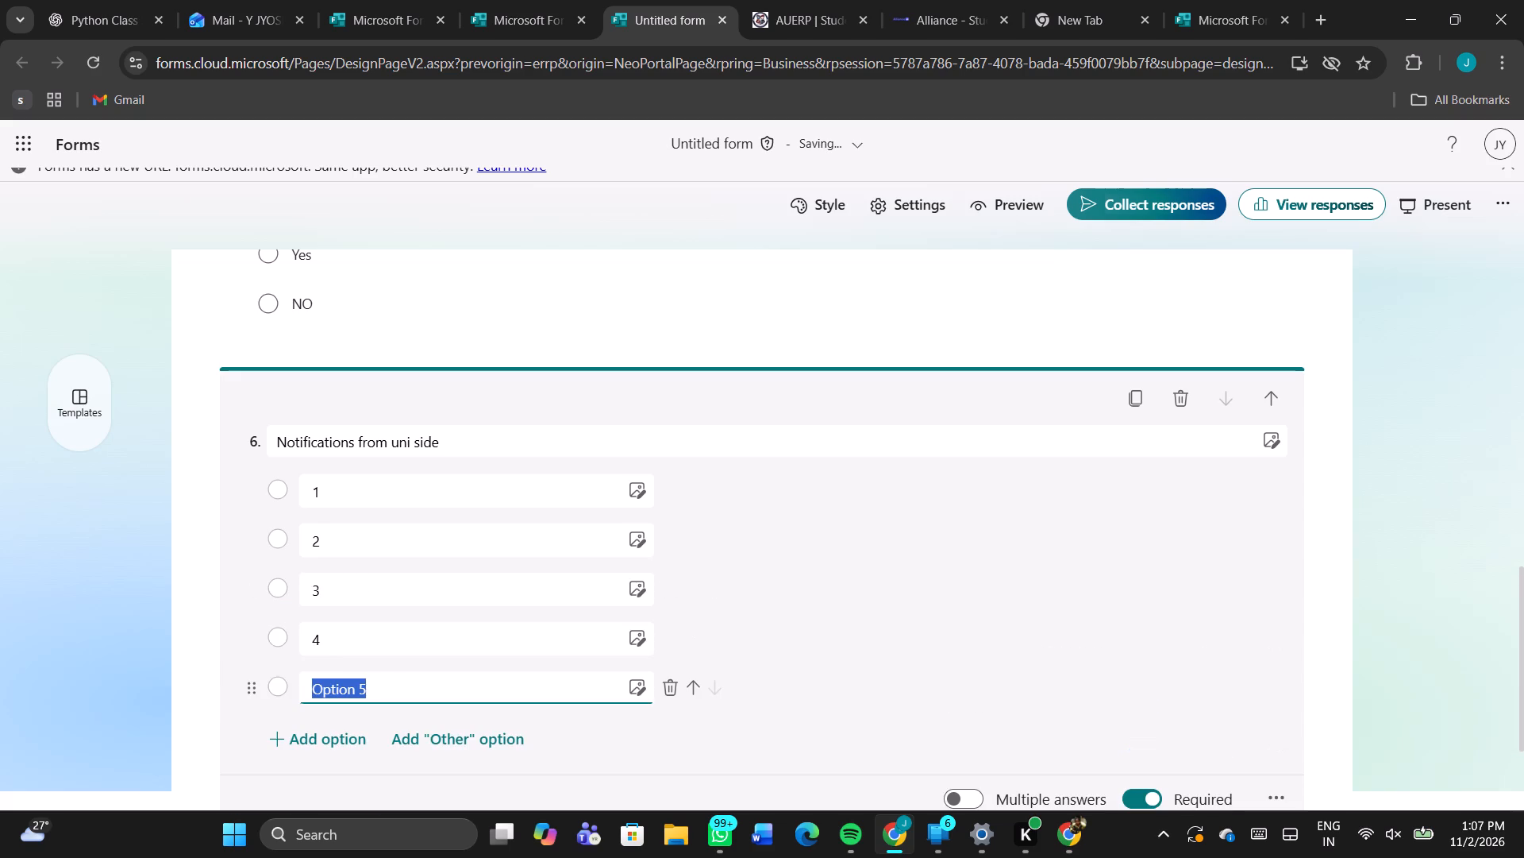
key(BackSpace)
key(5)
scroll(369, 684, down, 2)
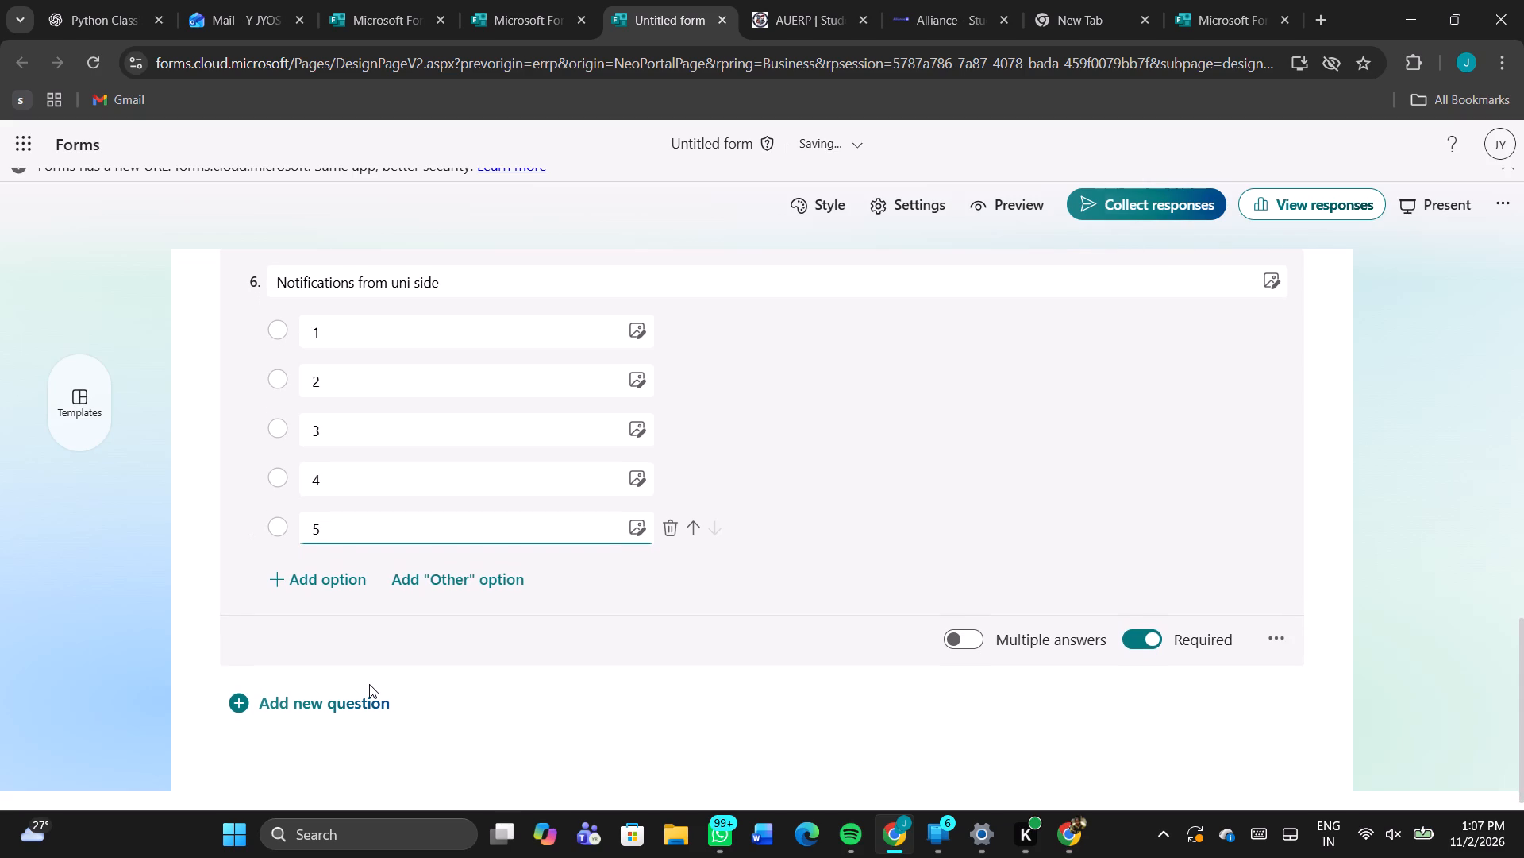
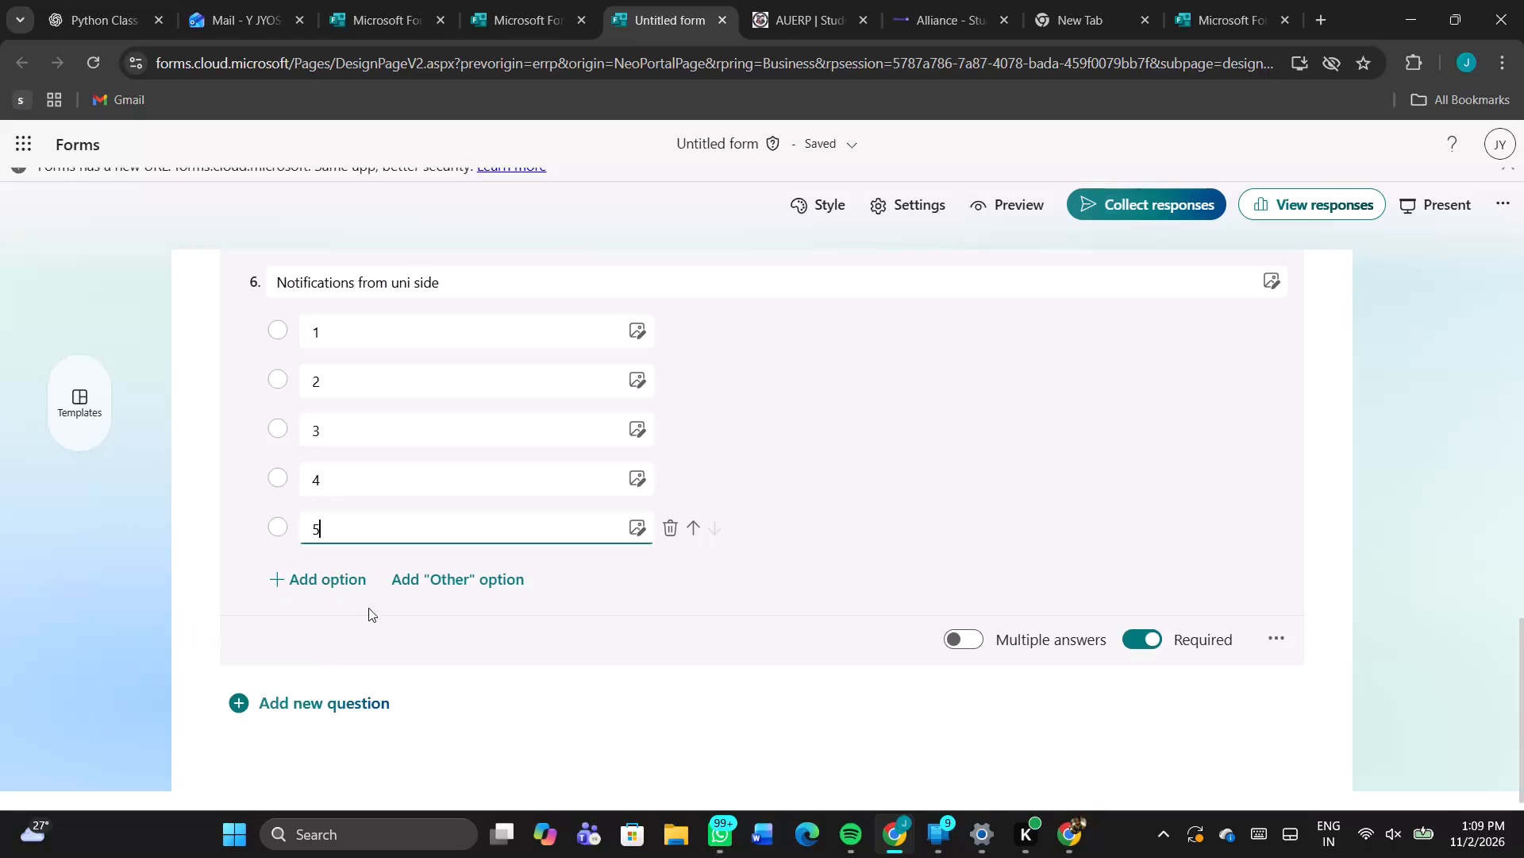
Add a choice question as question 7 and title it "Intrudicing an App helps".
click(322, 703)
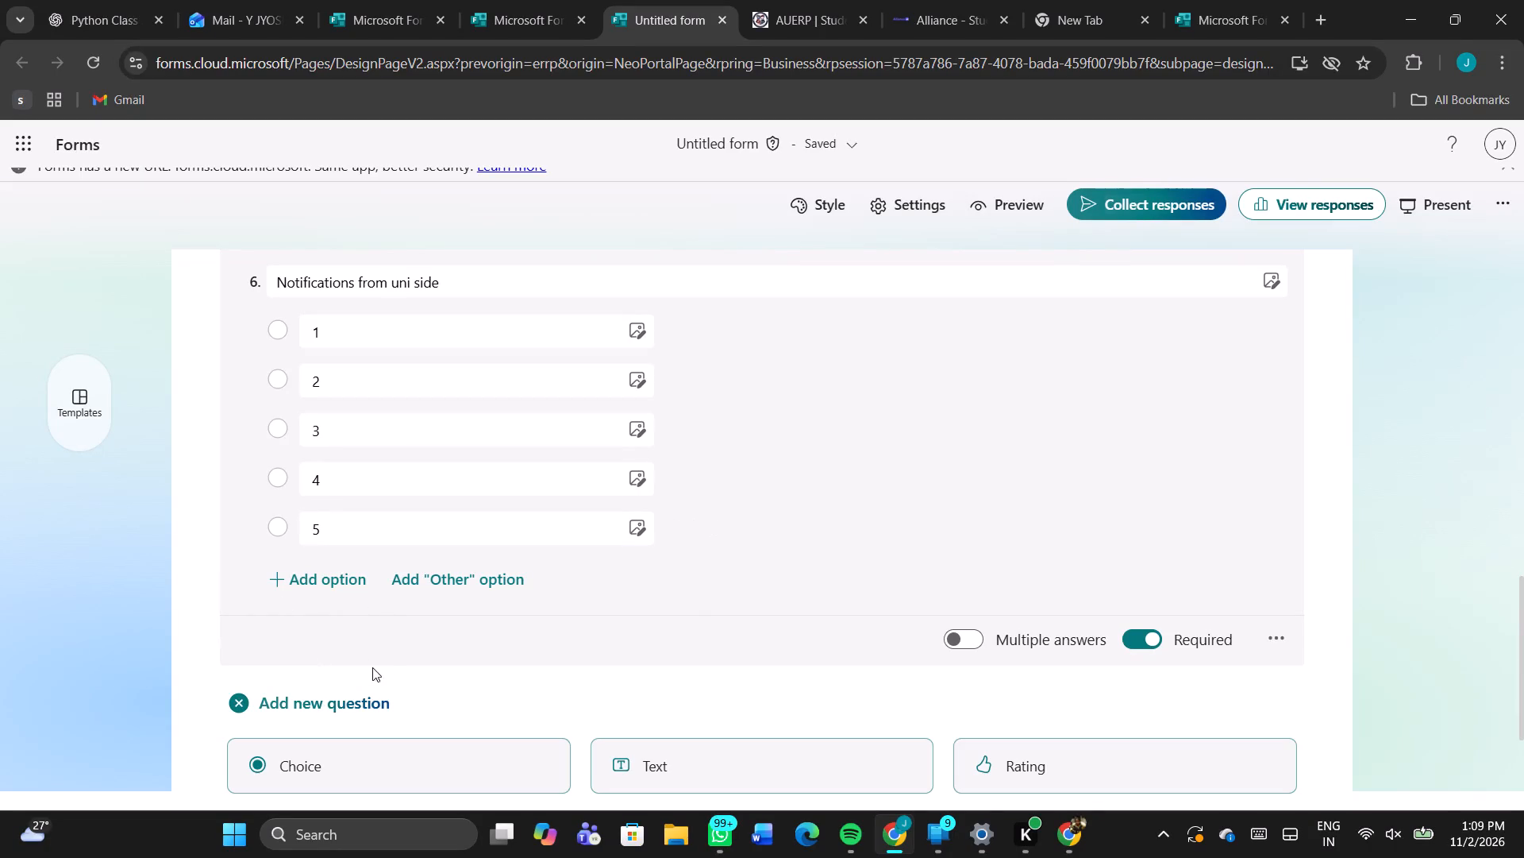
click(398, 753)
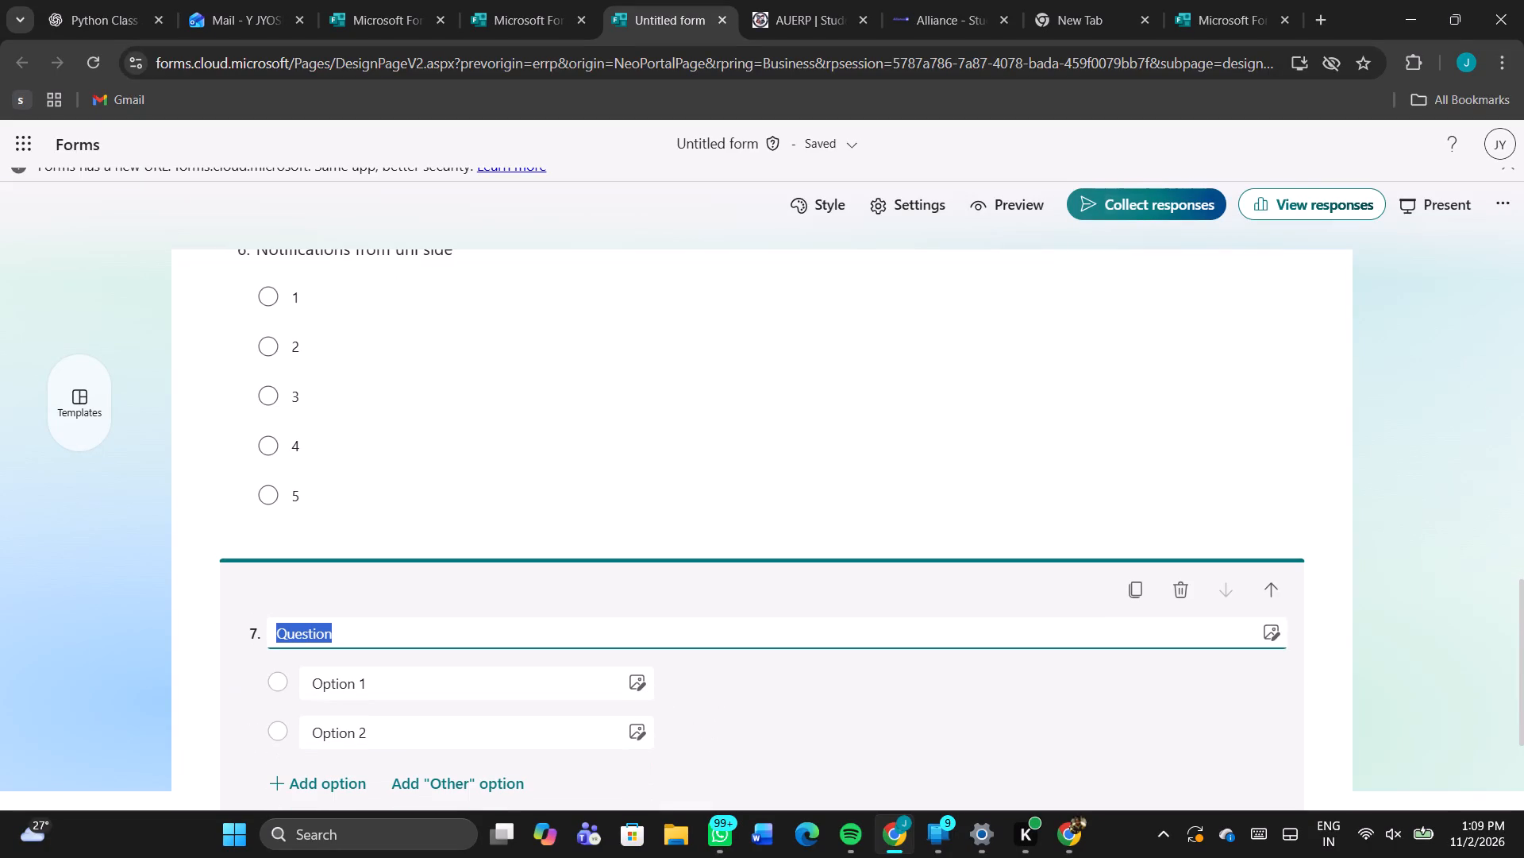
key(BackSpace)
key(i)
key(BackSpace)
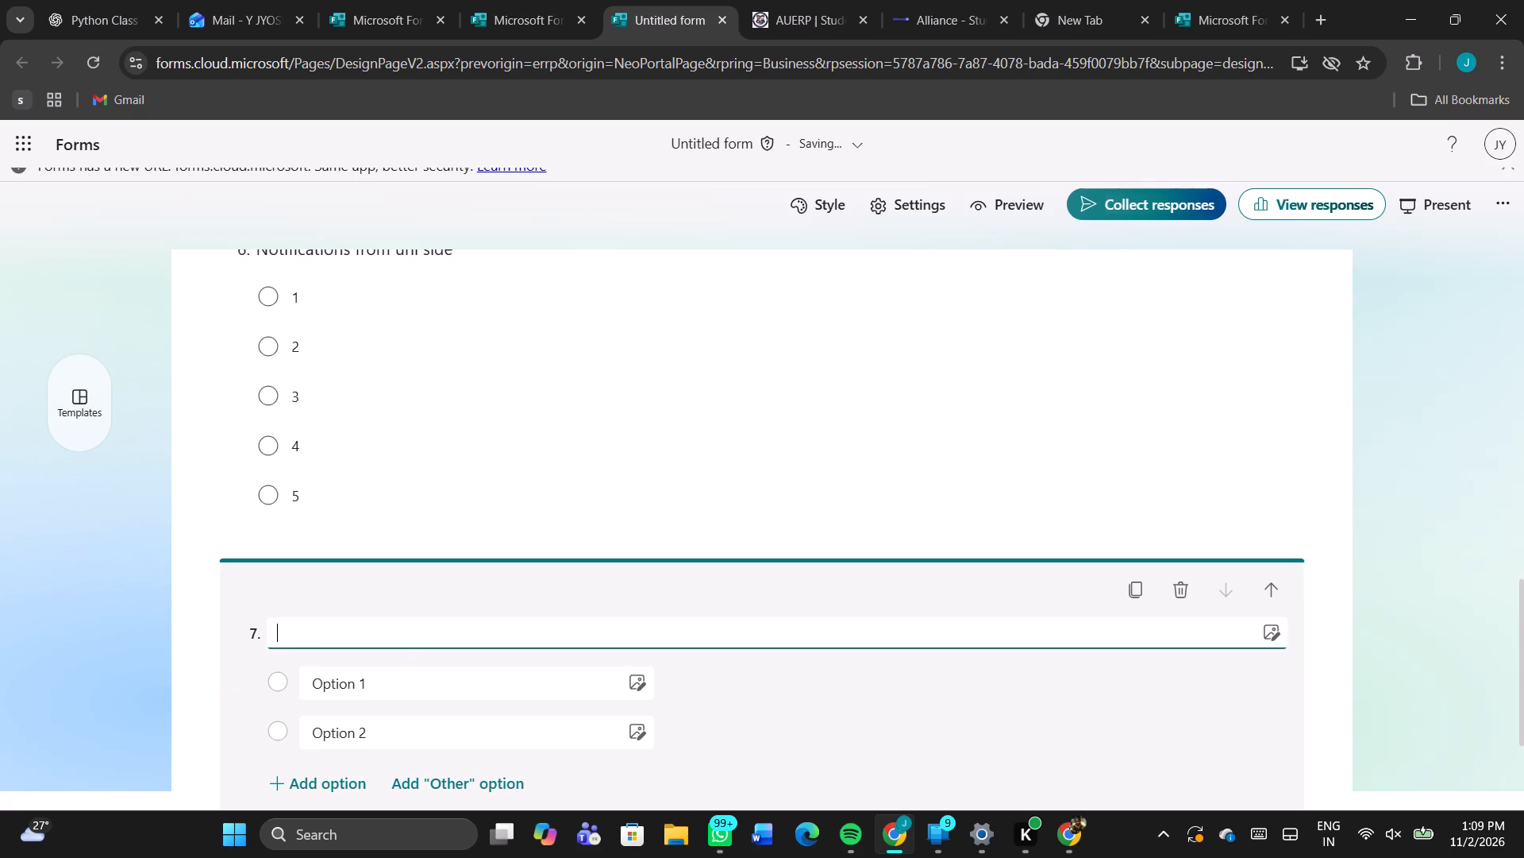
text(Intr)
text(udincg a)
key(BackSpace)
key(BackSpace)
key(BackSpace)
key(BackSpace)
key(BackSpace)
text(cing an)
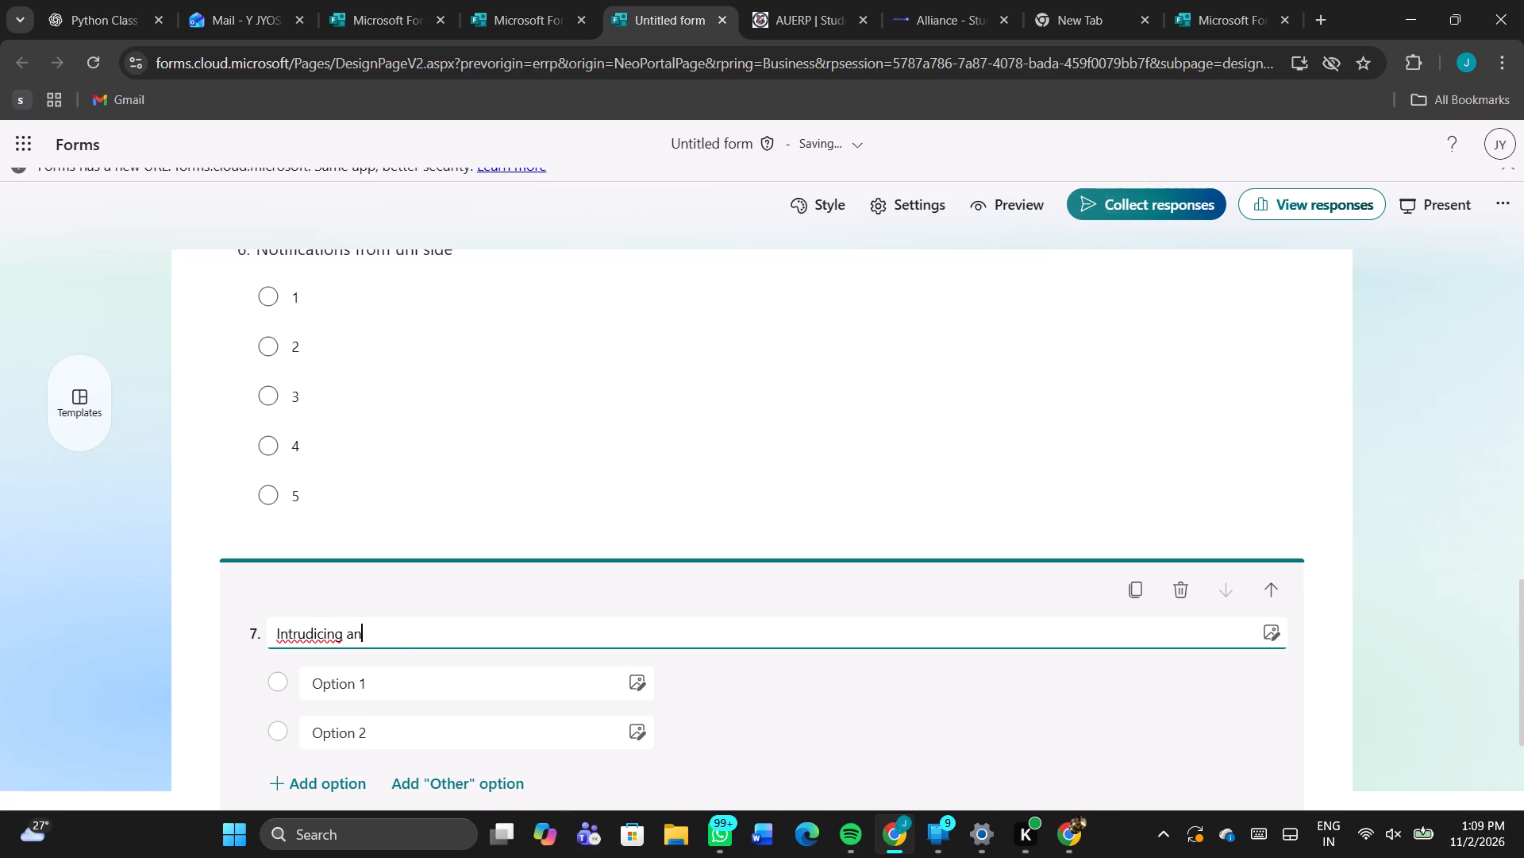
key(space)
key(shift+a)
text(pp)
key(space)
text(helps)
click(419, 701)
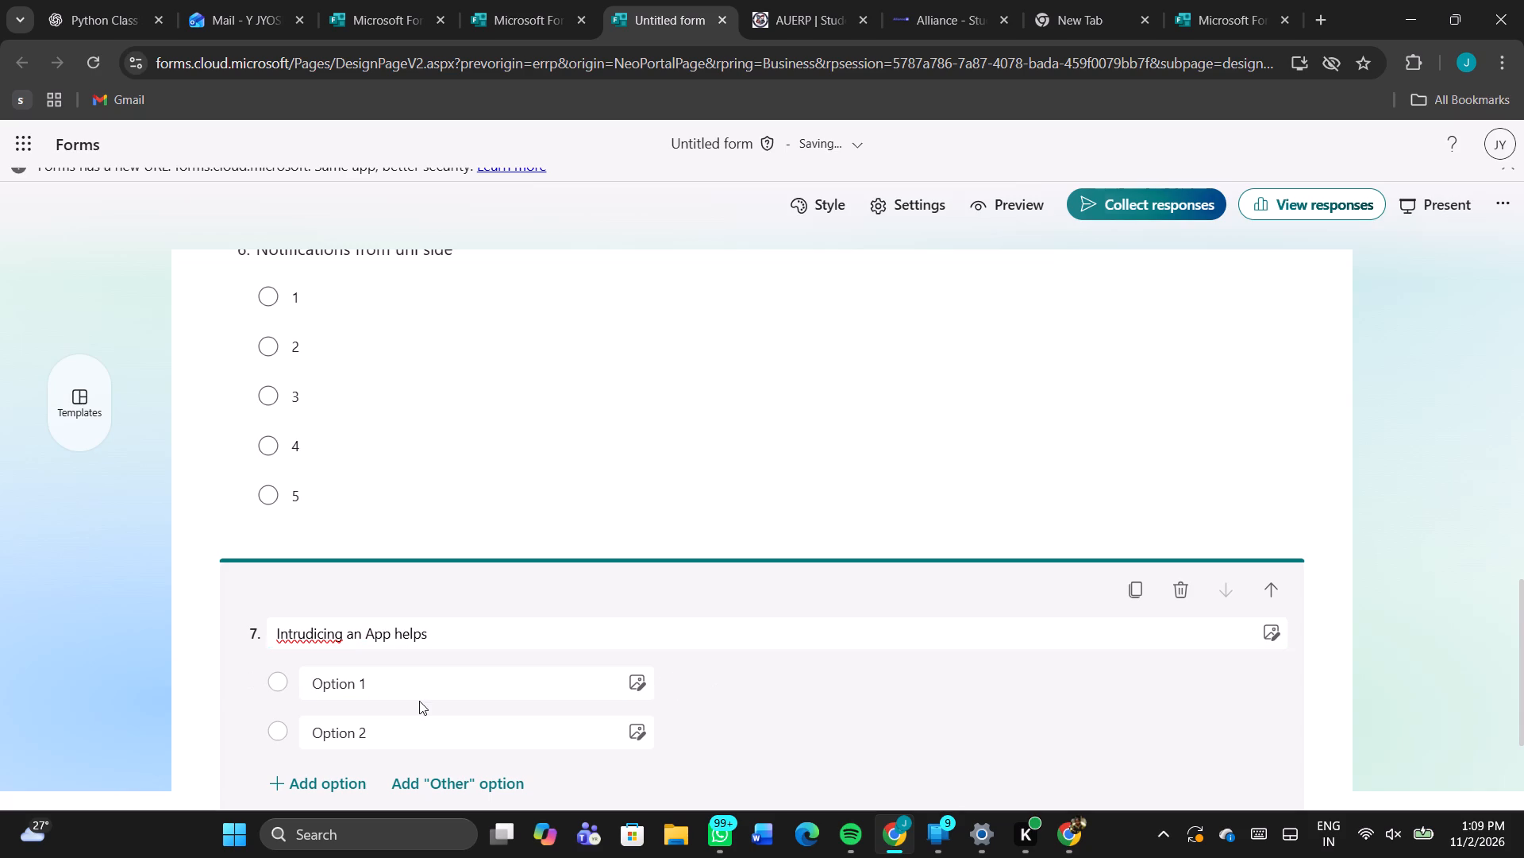
Label question 7's two answer options "yes" and "No".
click(419, 681)
key(BackSpace)
text(yes)
click(383, 732)
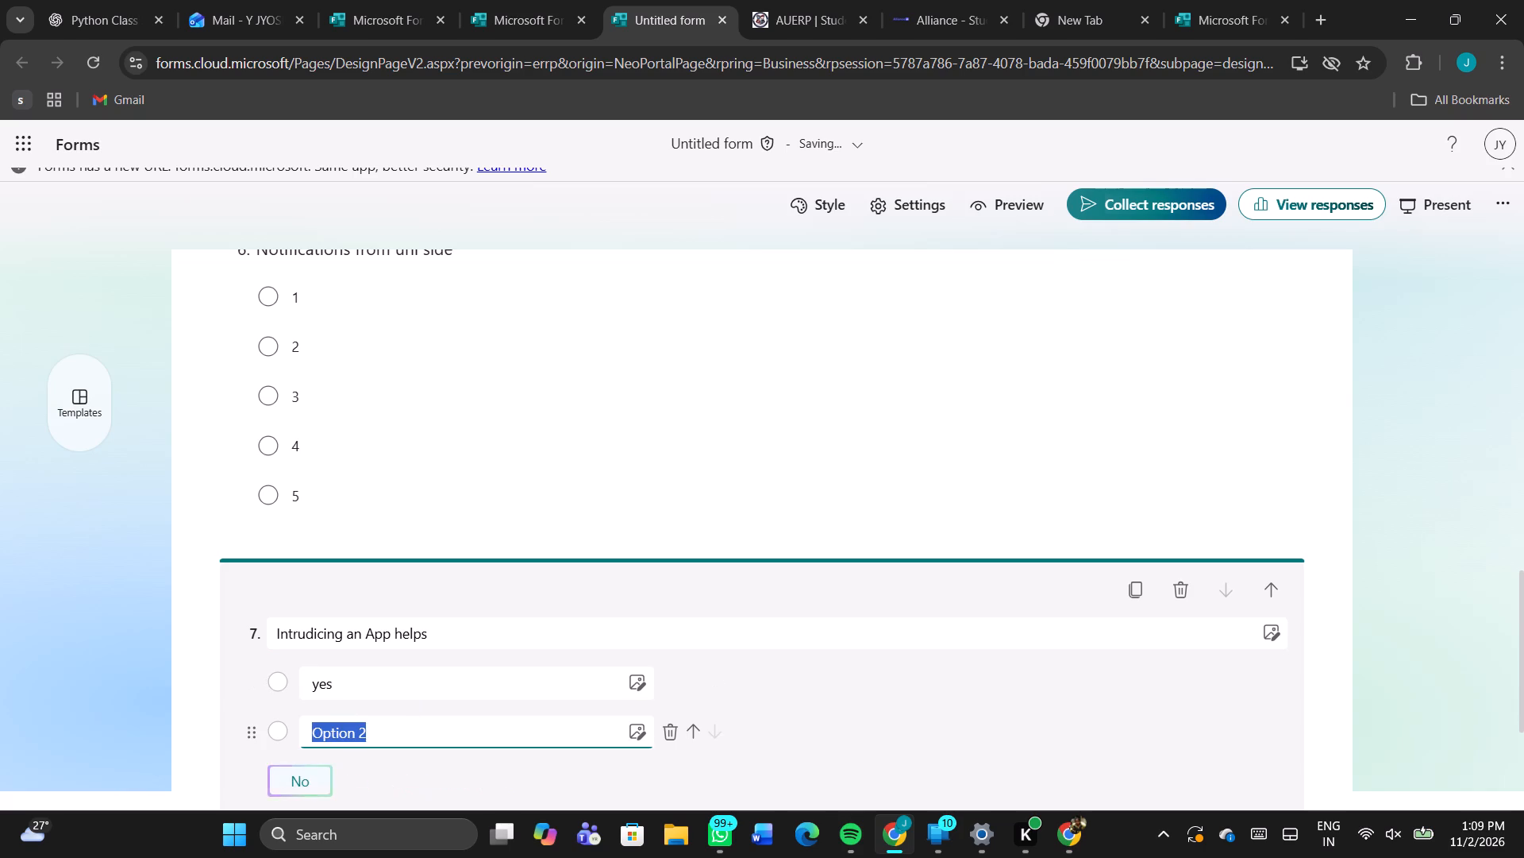
key(BackSpace)
text(no)
key(BackSpace)
key(BackSpace)
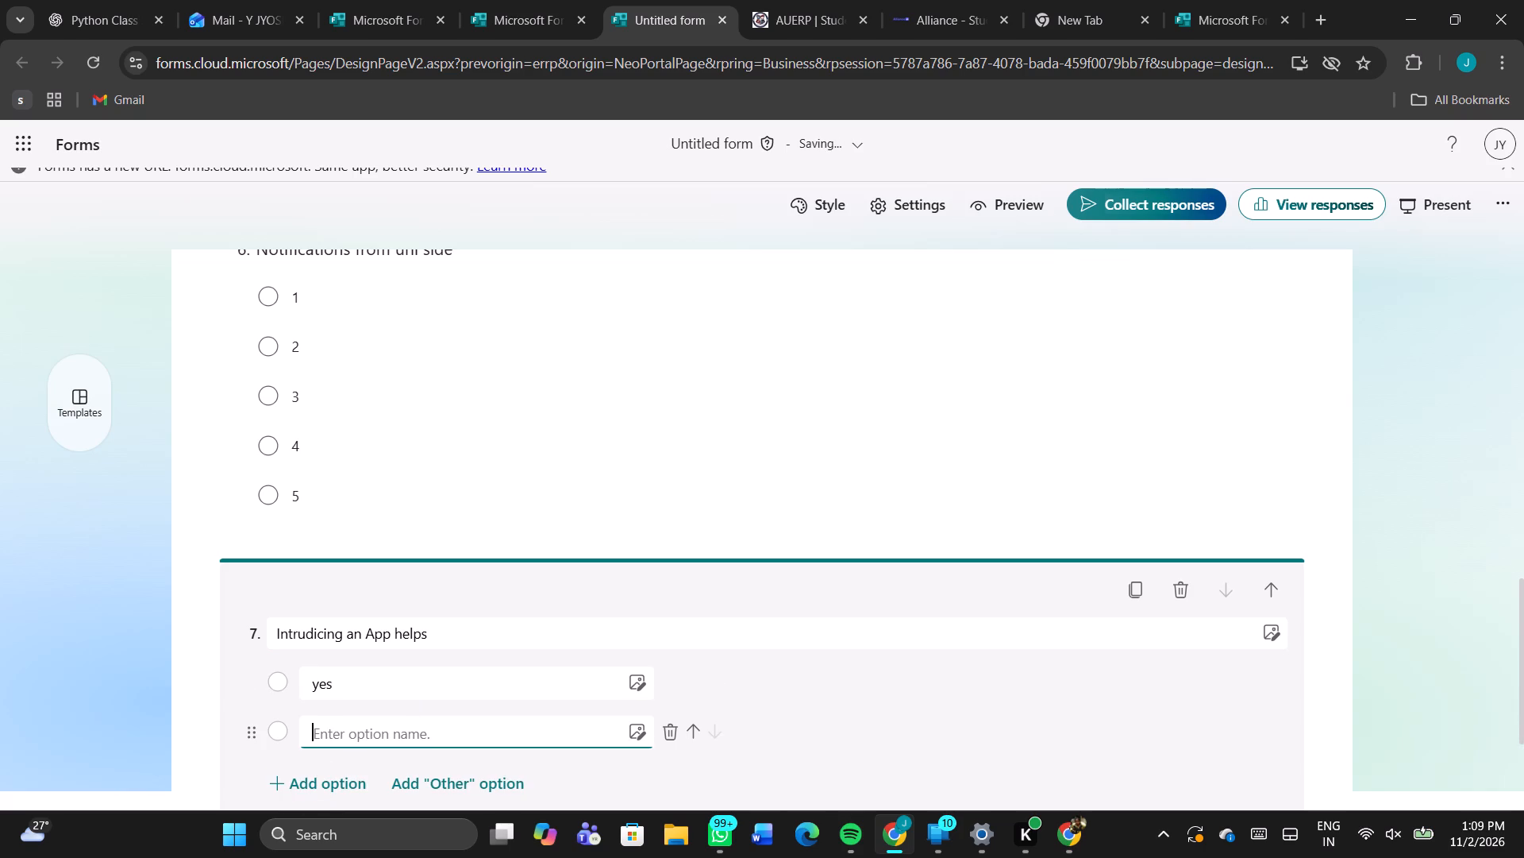
text(No)
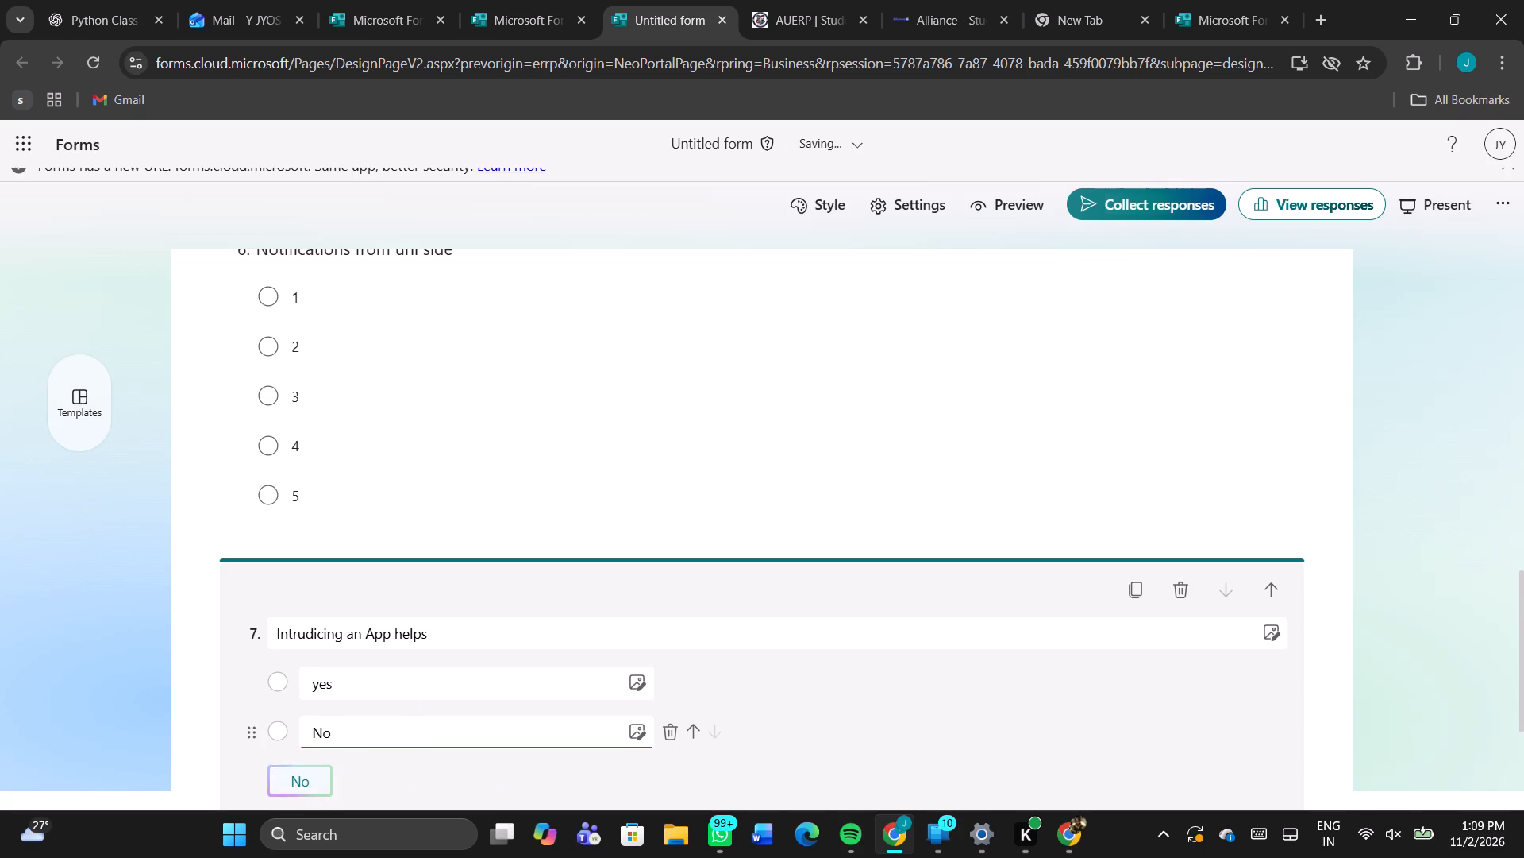
Add a choice question as question 8 and title it "difficulty in finding free classrooms".
scroll(383, 732, down, 2)
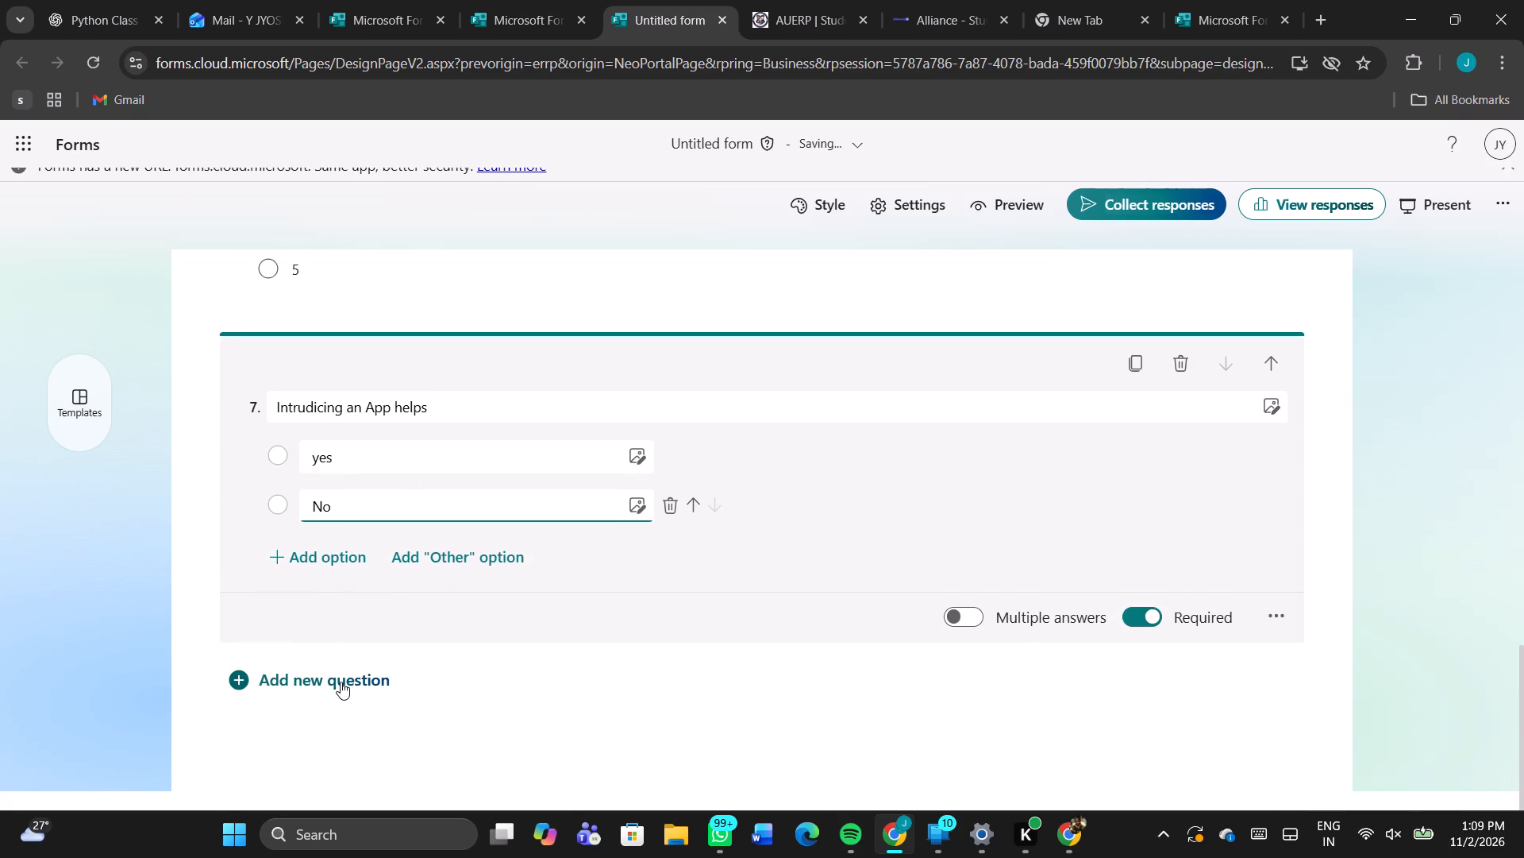
click(341, 682)
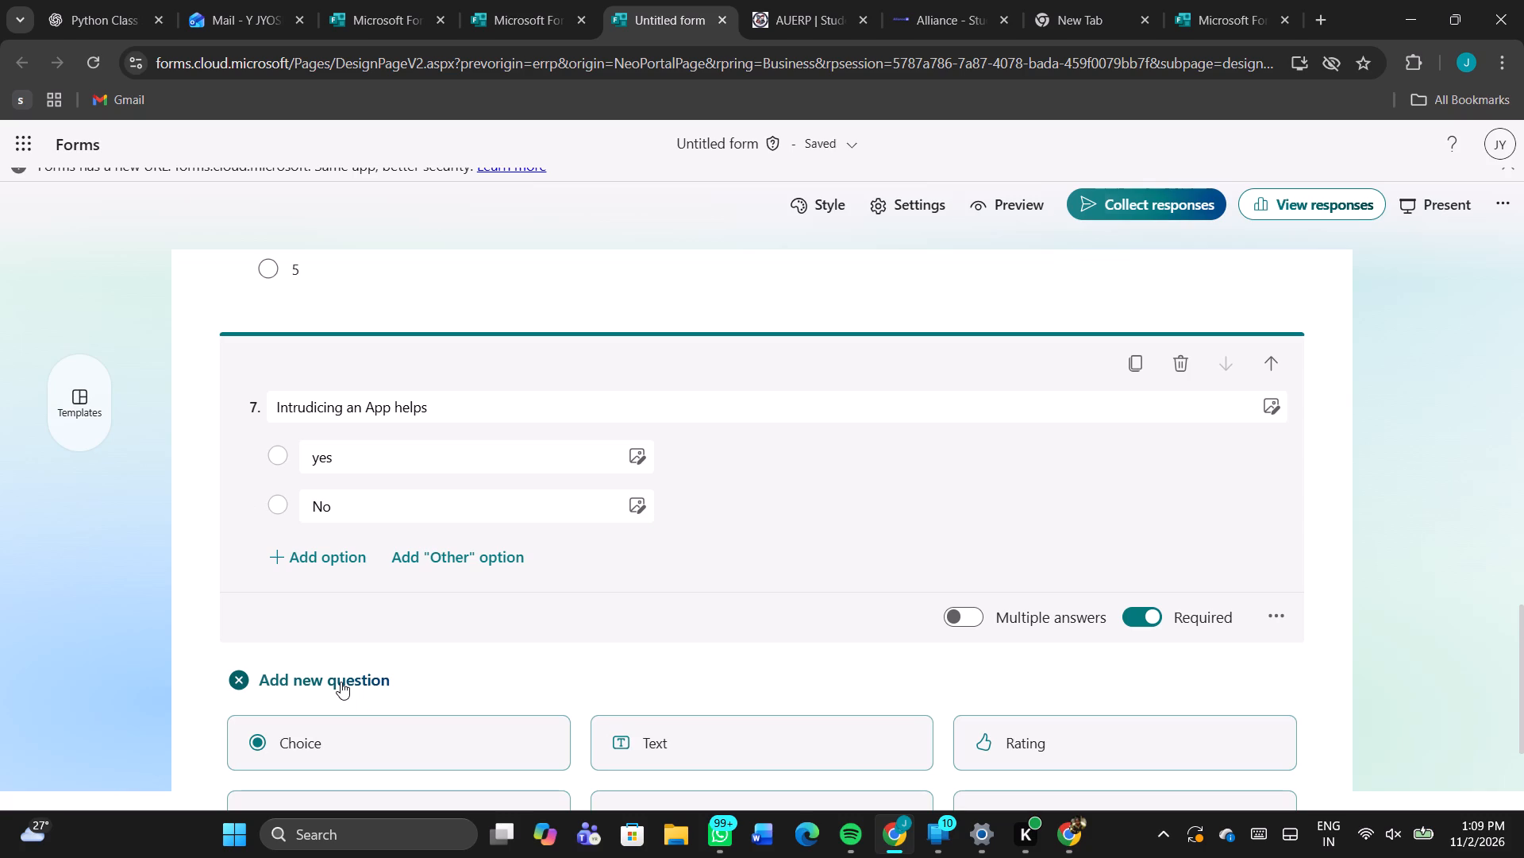
click(364, 733)
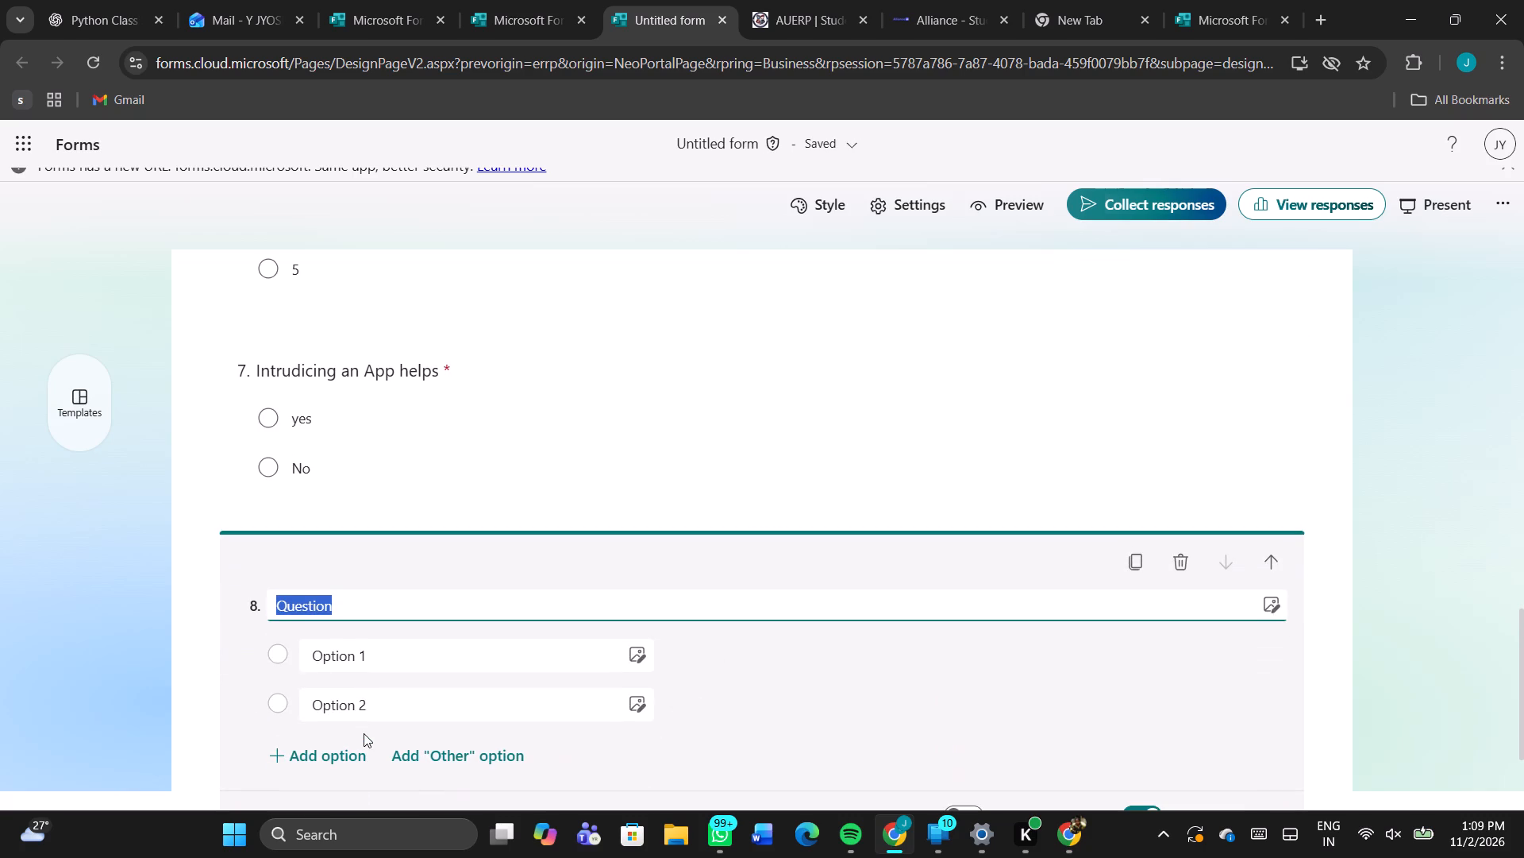
scroll(364, 733, down, 1)
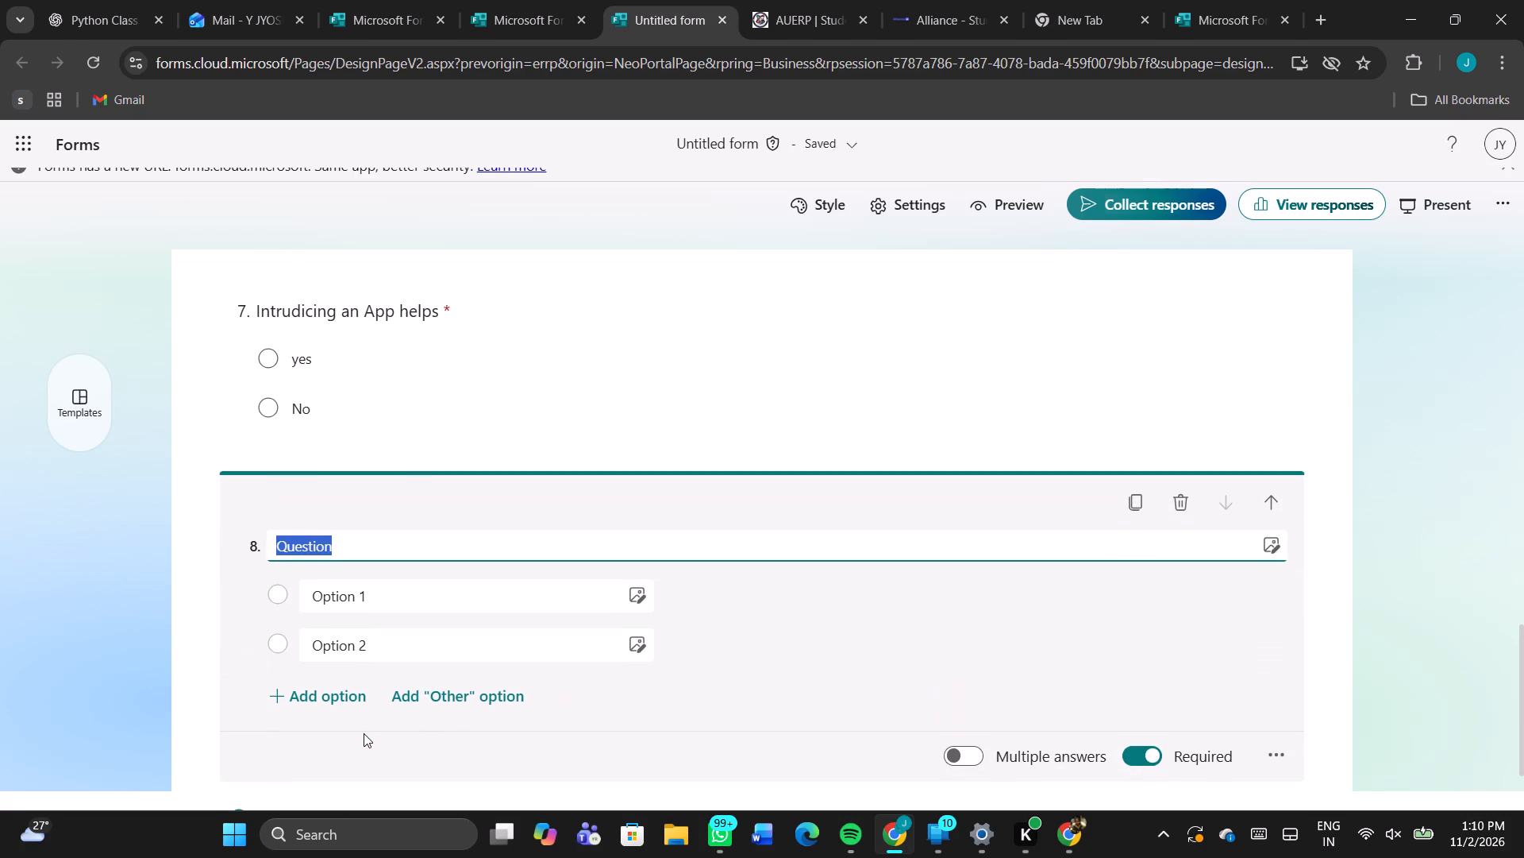
key(BackSpace)
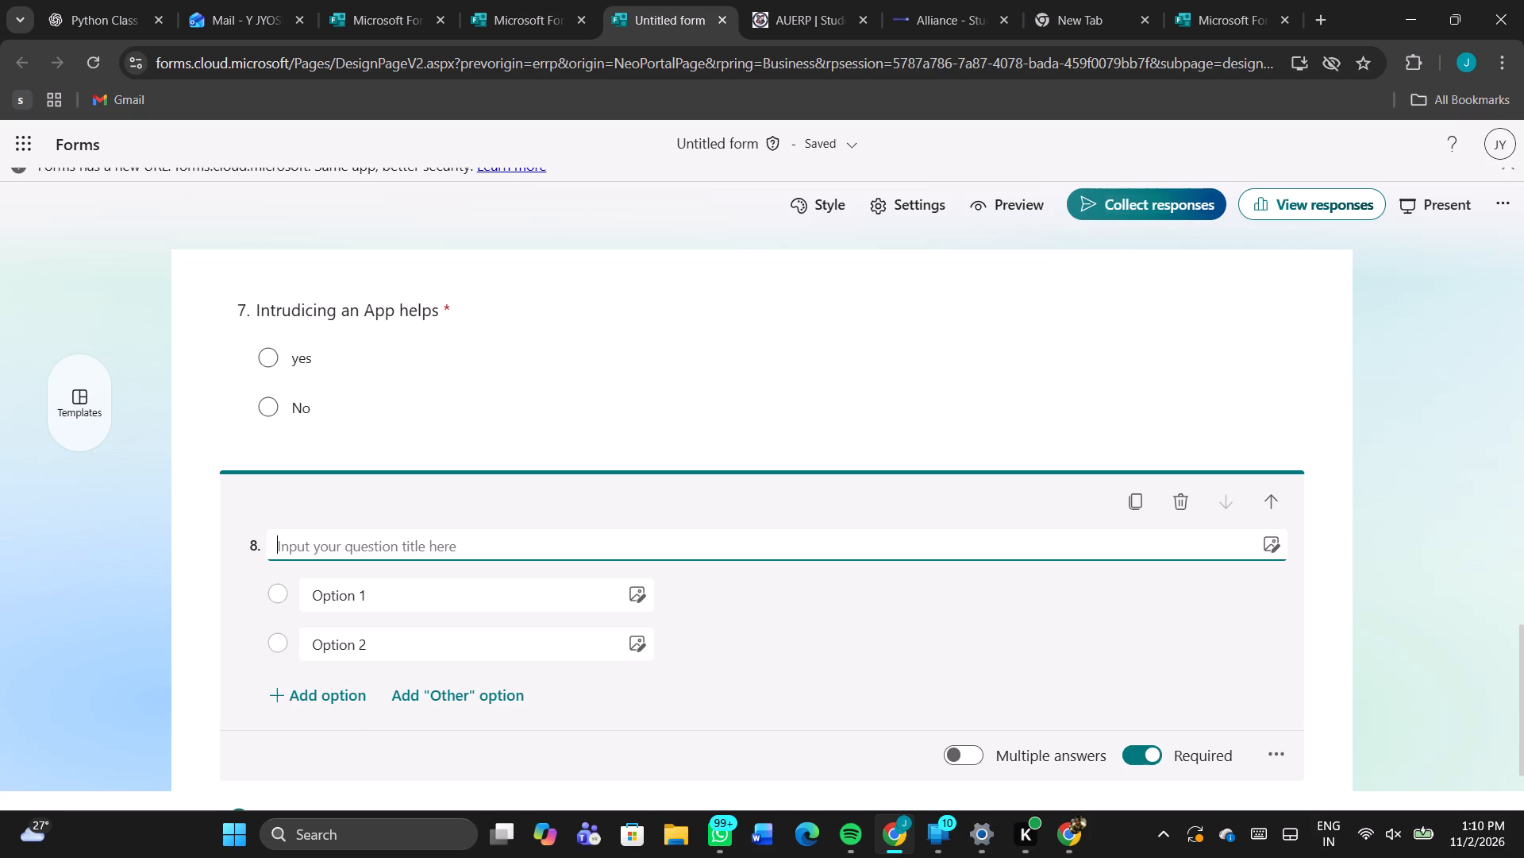
text(di)
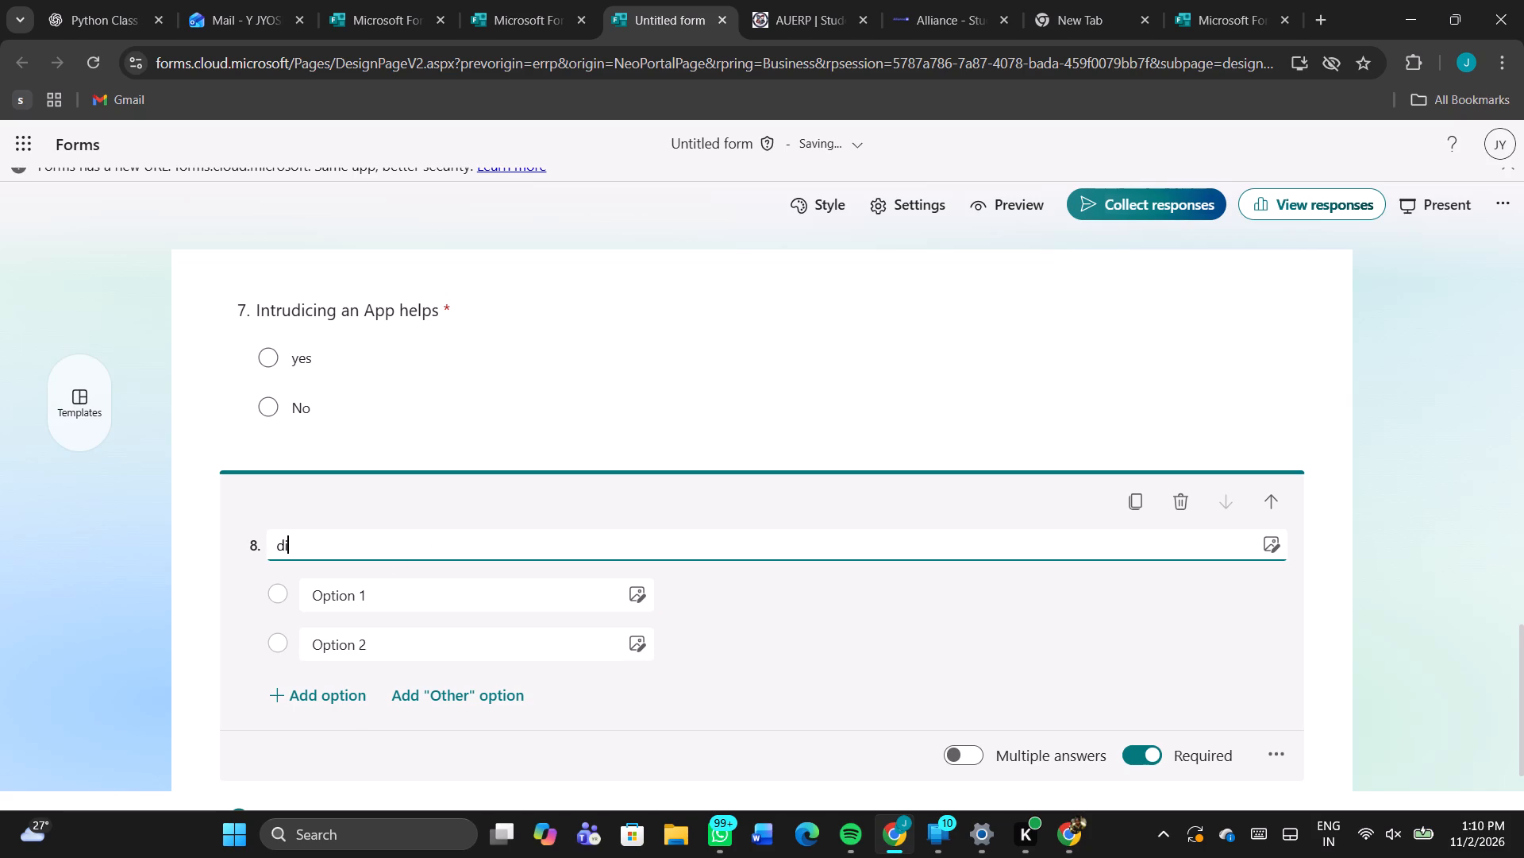
text(fficulty in)
key(space)
text(fin)
text(ding)
key(space)
text(free classrooms)
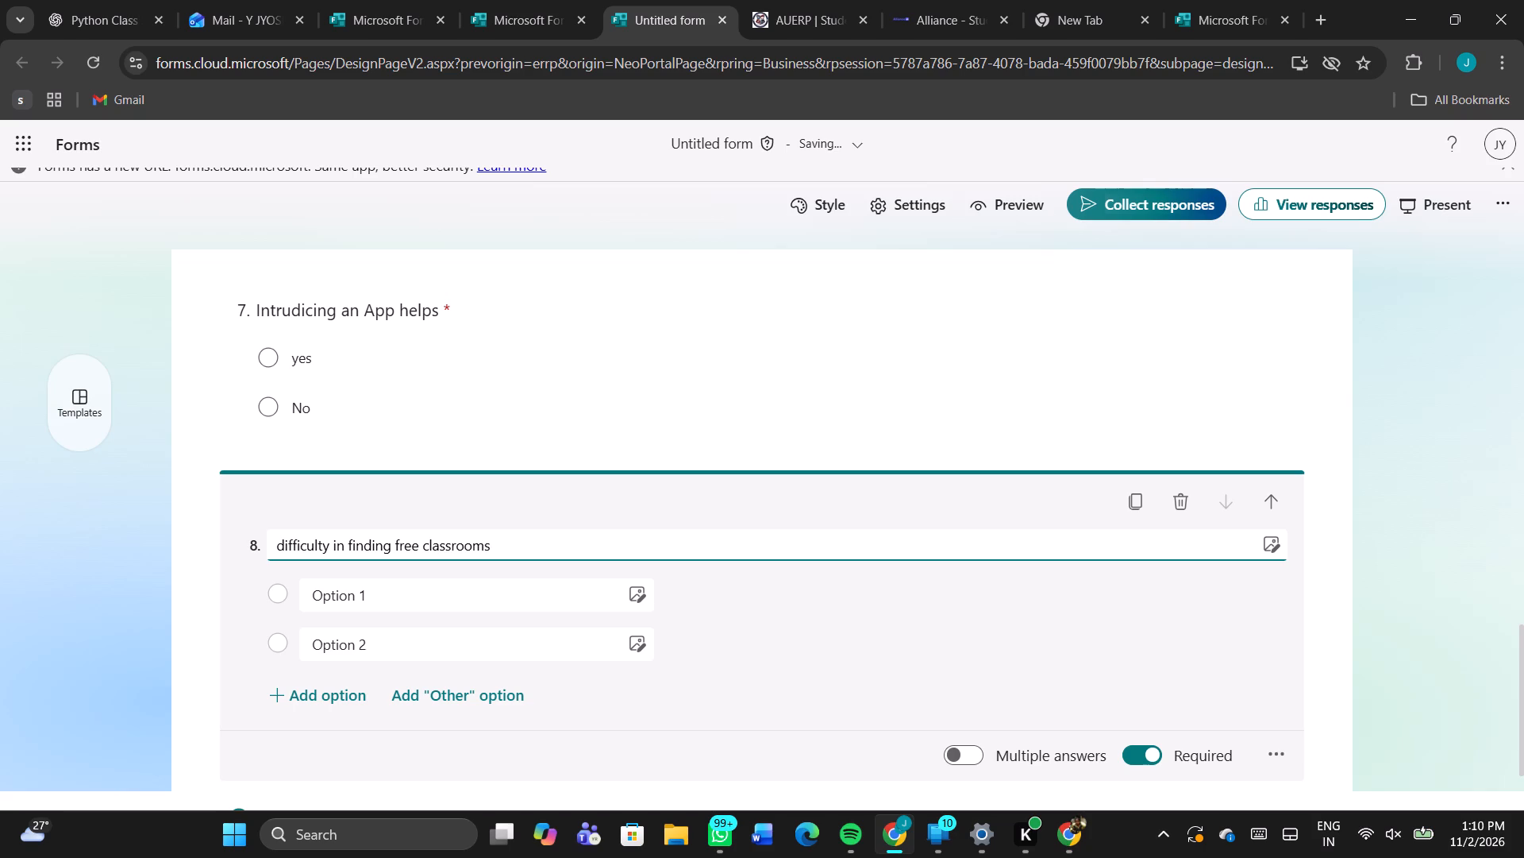
Label question 8's two answer options "Yes" and "No".
click(389, 584)
key(BackSpace)
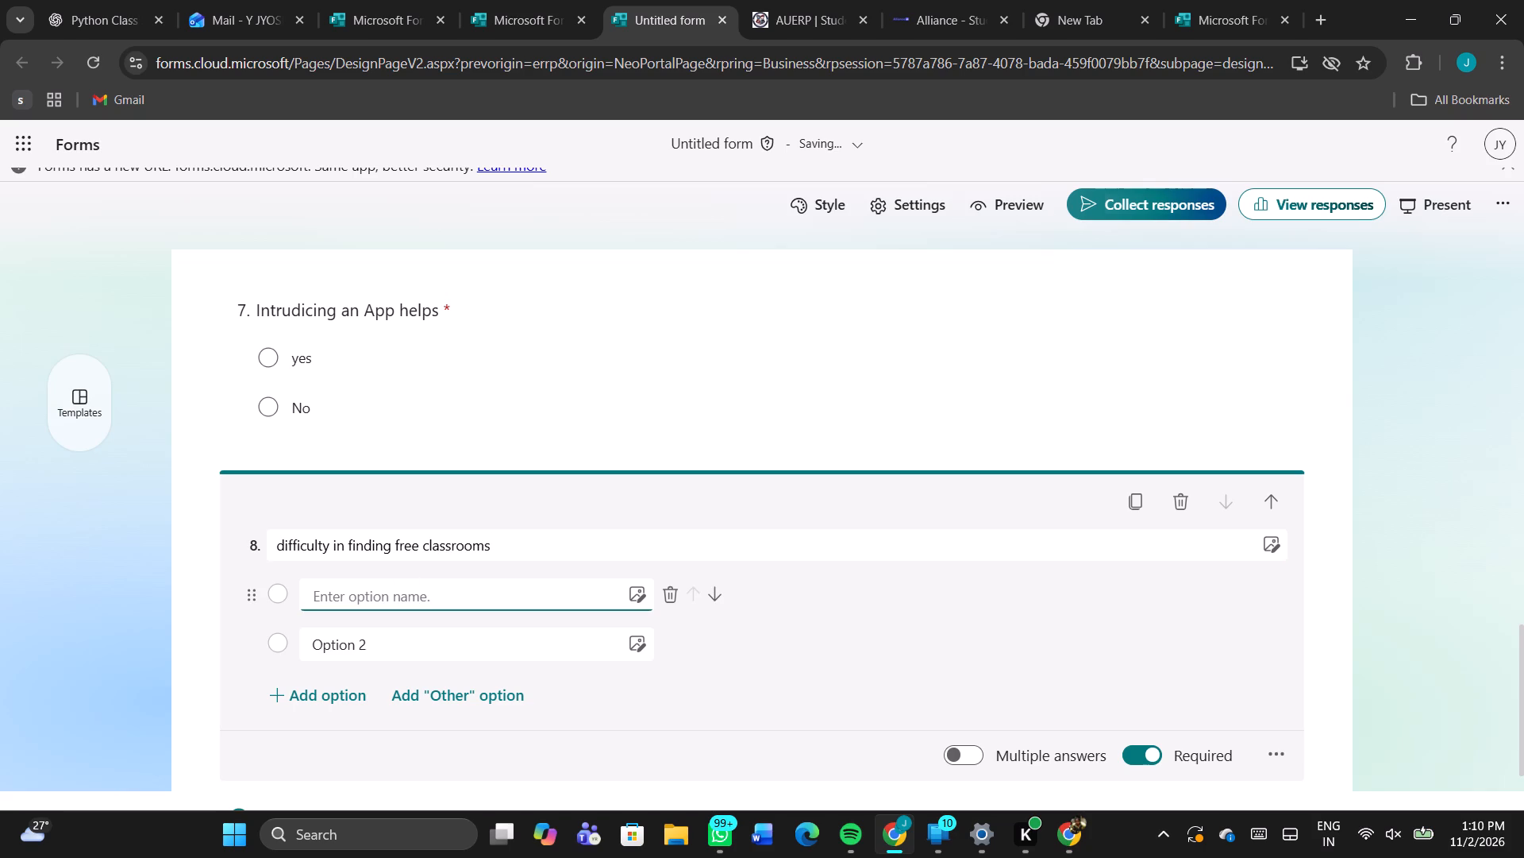
text(Yes)
click(379, 642)
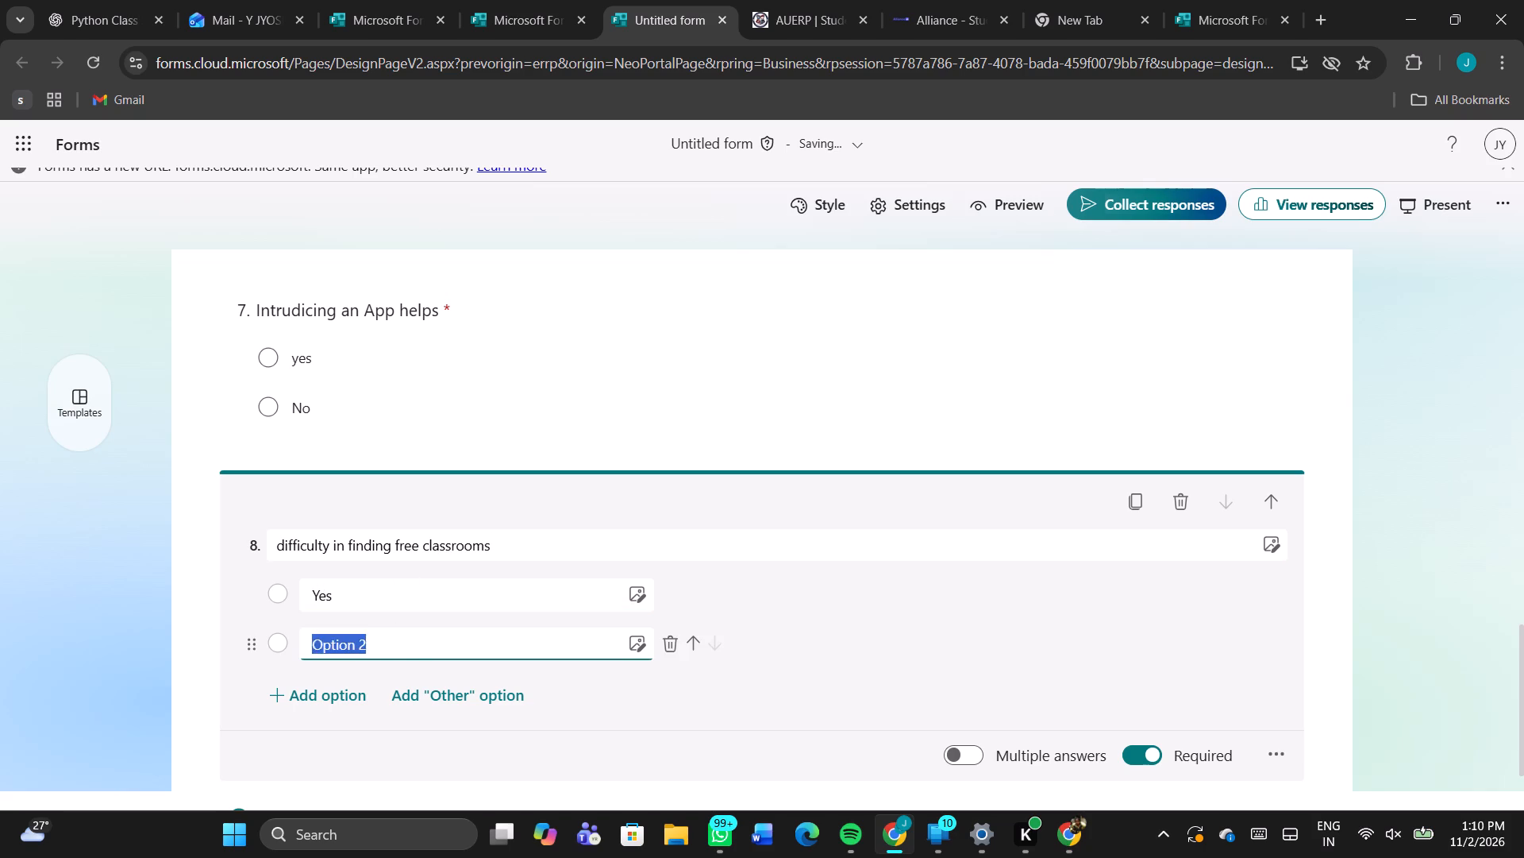
key(BackSpace)
text(No)
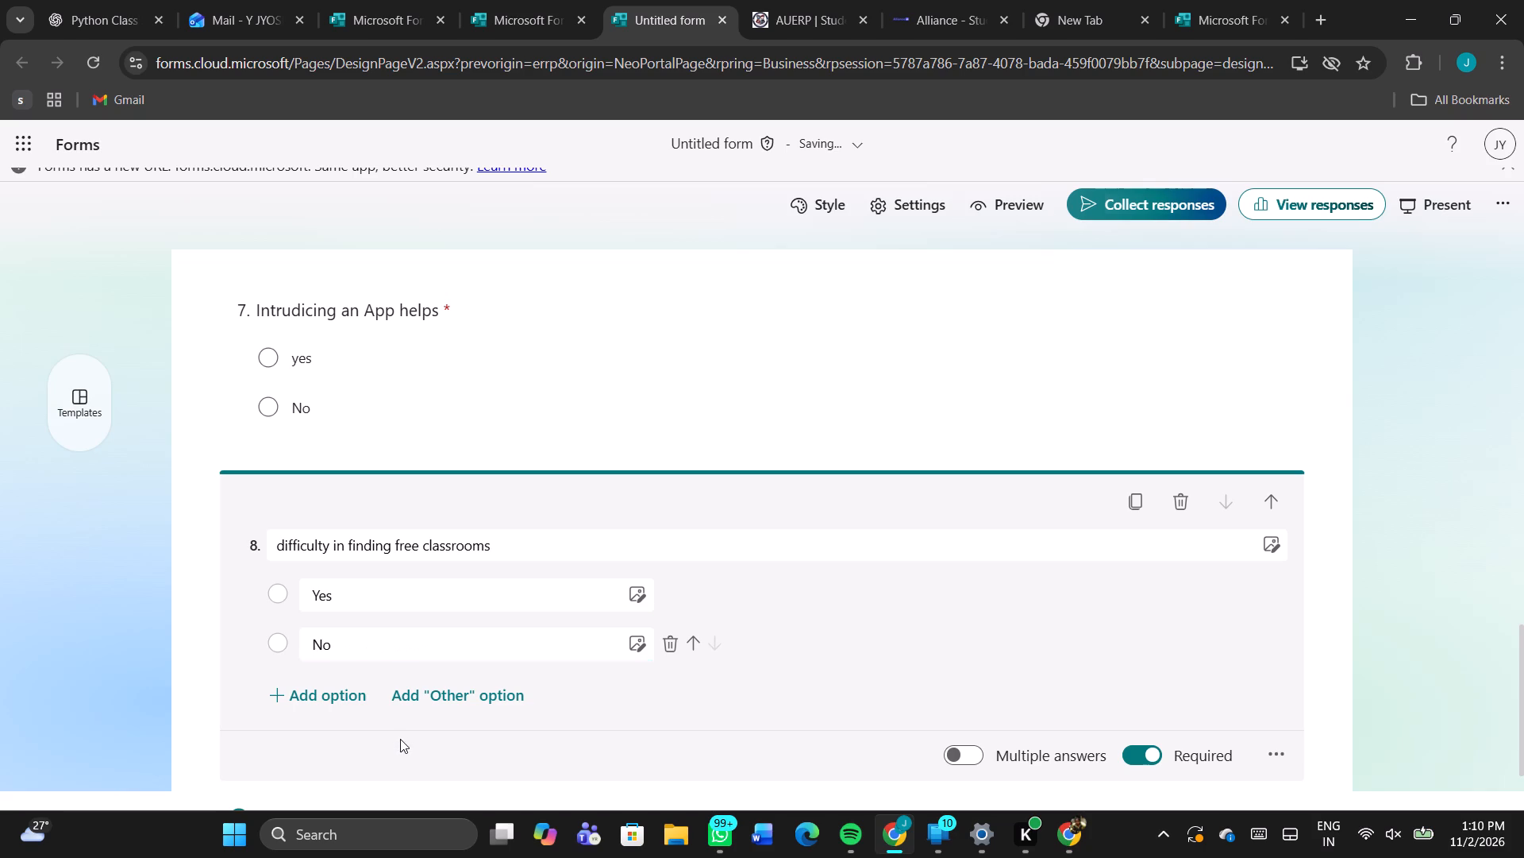
click(400, 739)
Add a choice question as question 9, copying its title "Intrudicing an App helps" from question 7.
scroll(400, 739, down, 2)
click(347, 655)
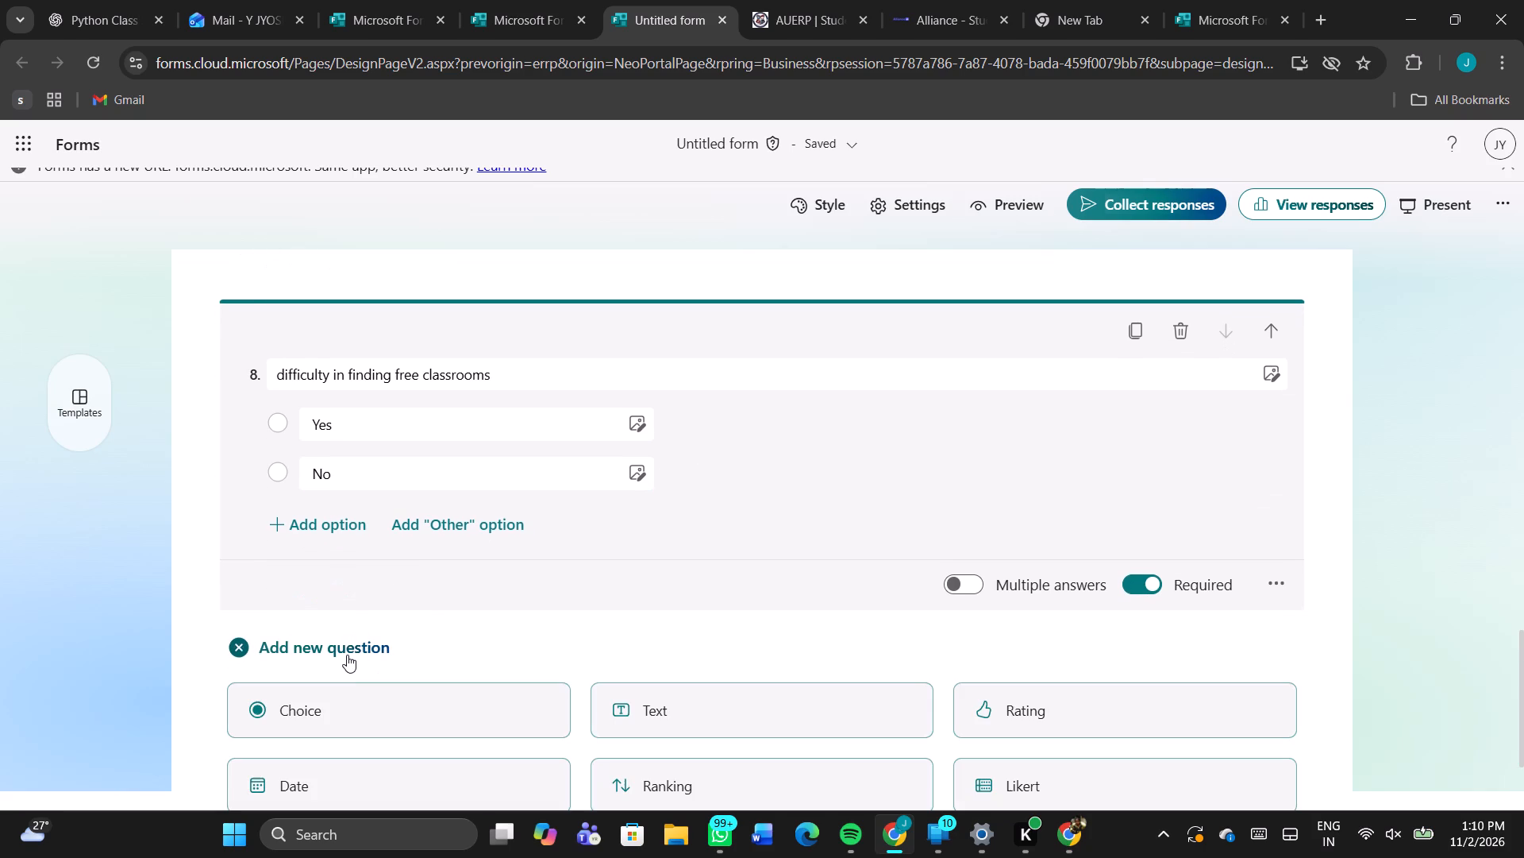
scroll(514, 521, up, 3)
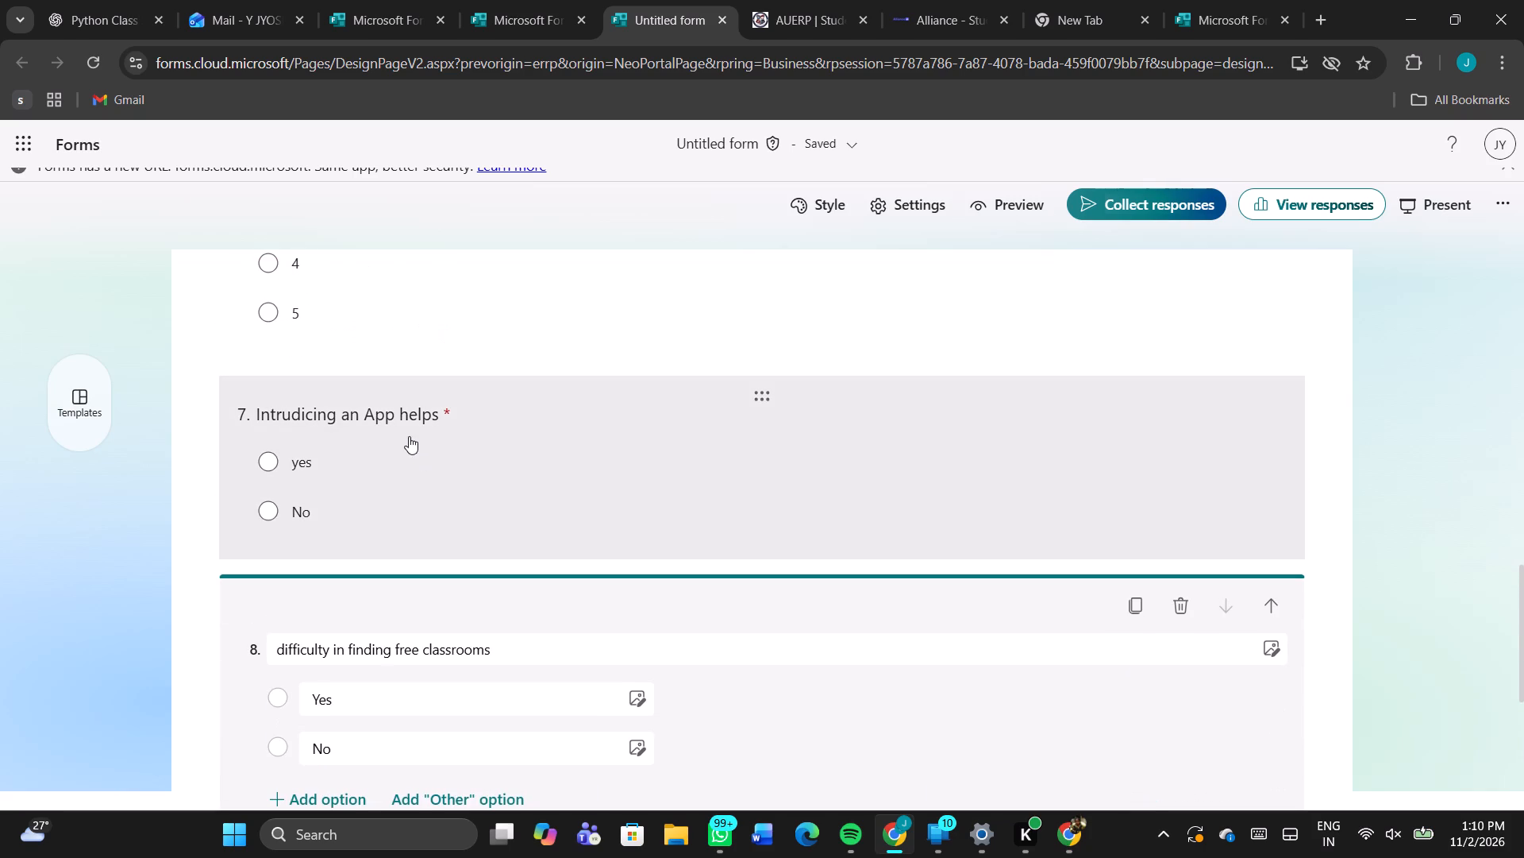
click(398, 407)
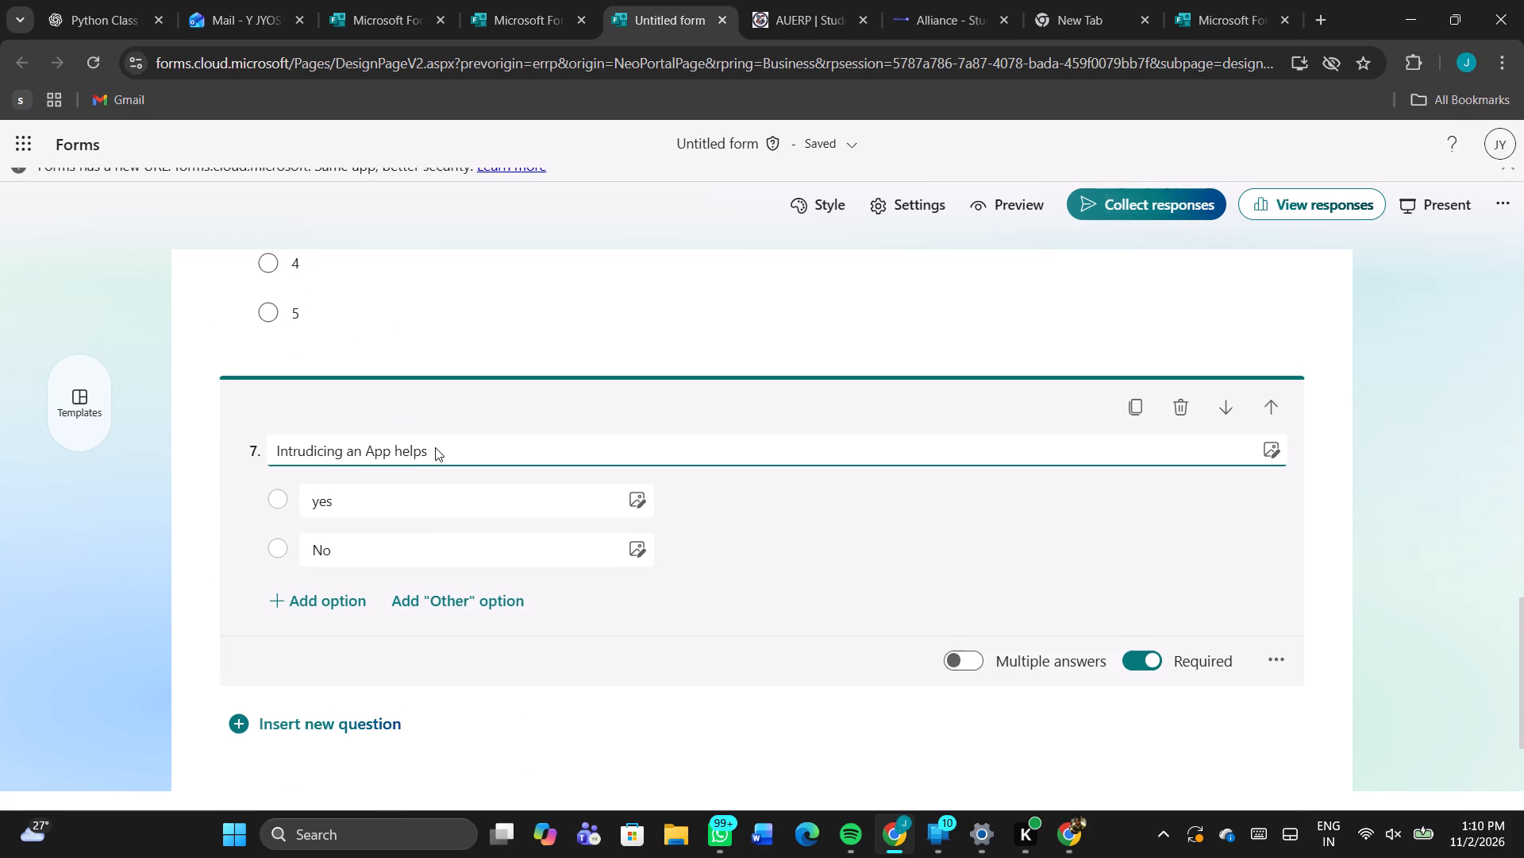
click(435, 447)
key(ctrl+a)
key(ctrl+c)
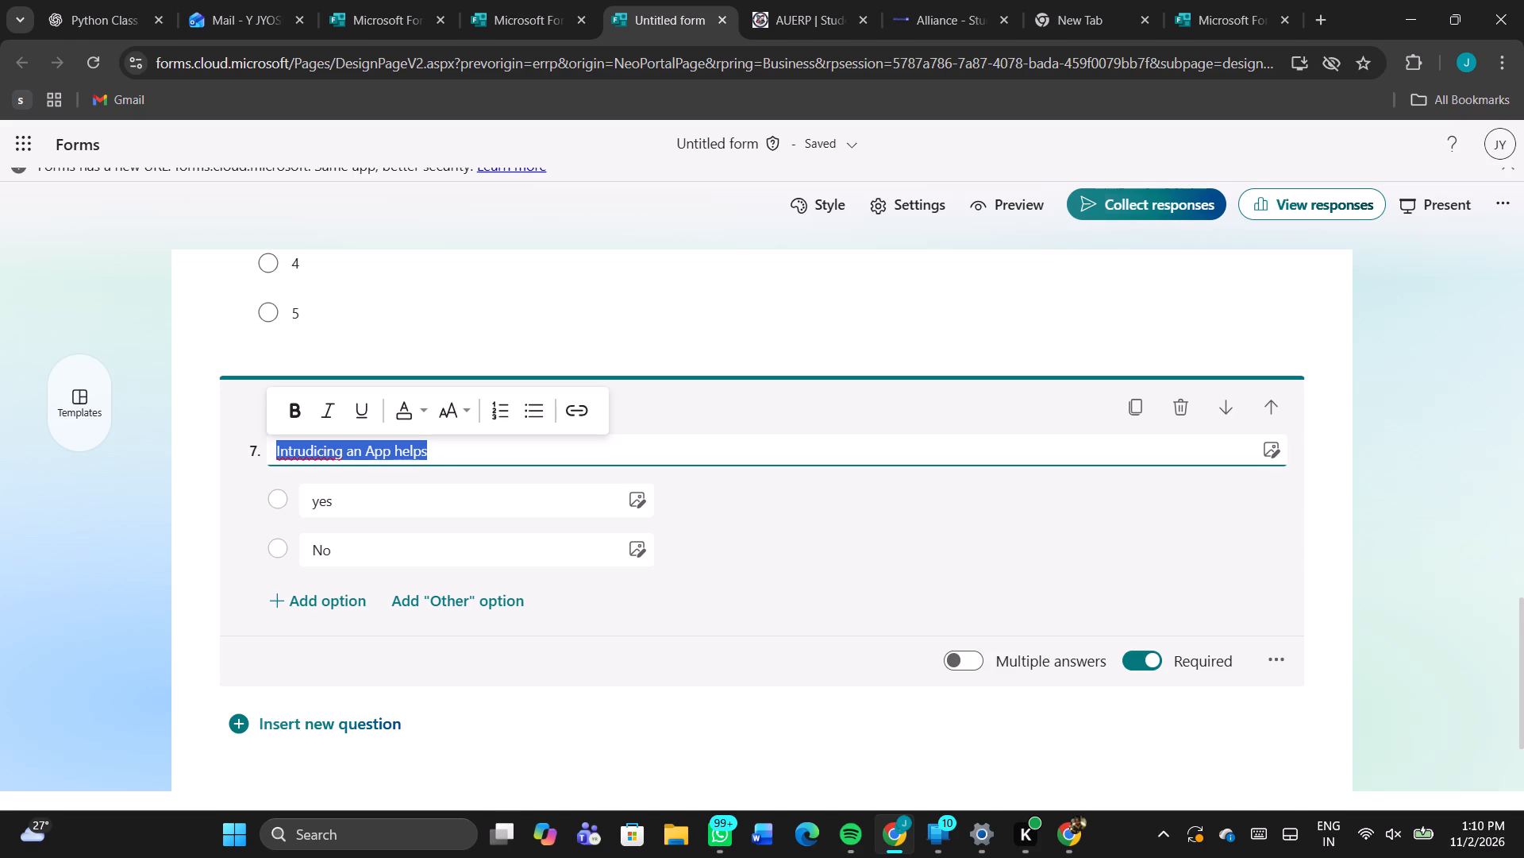
scroll(561, 766, down, 5)
click(425, 674)
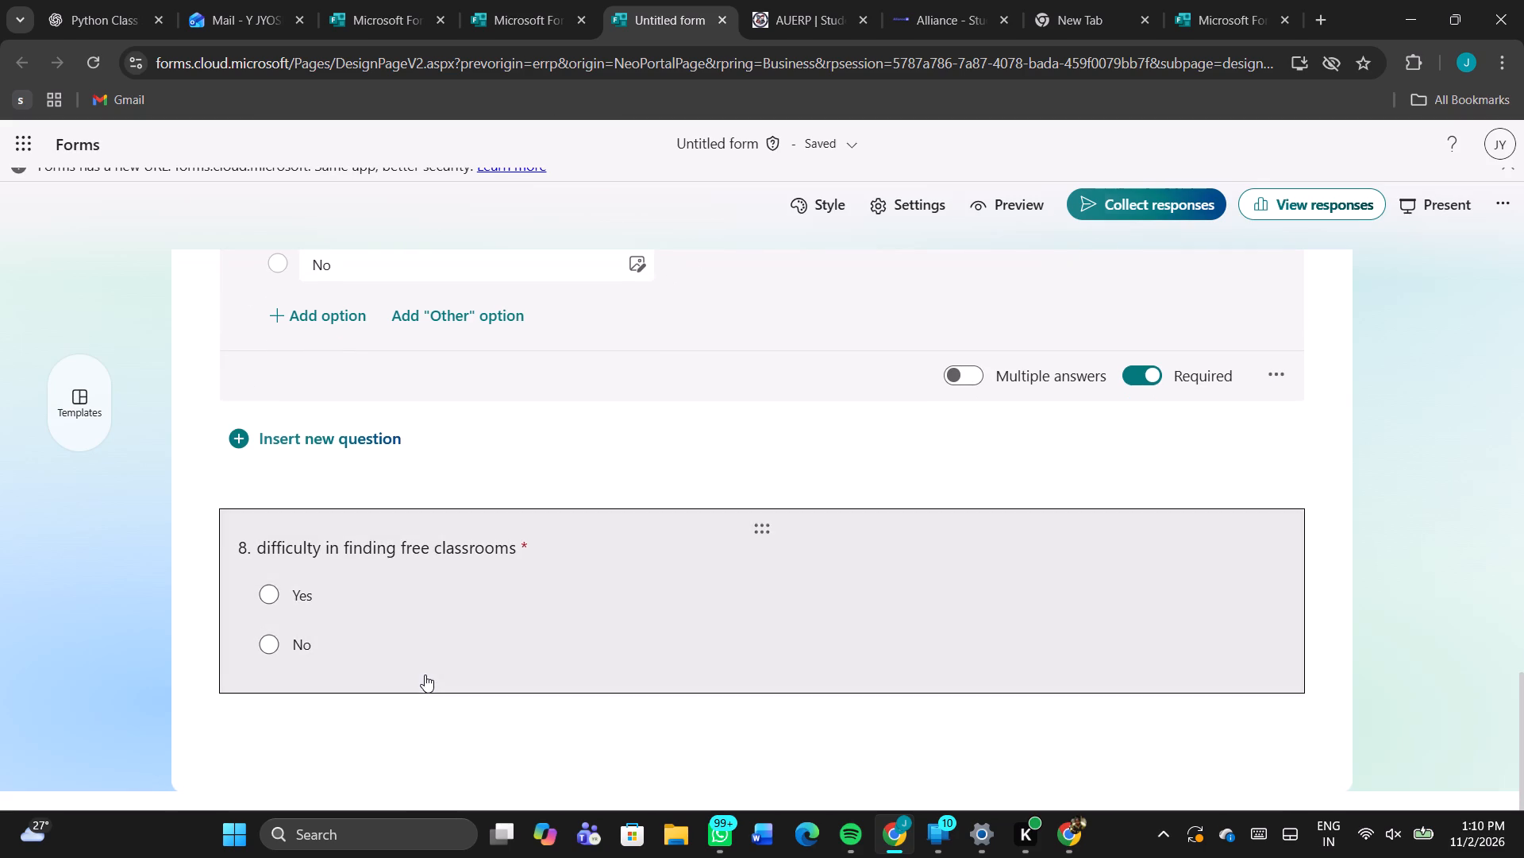
scroll(425, 674, down, 1)
click(370, 651)
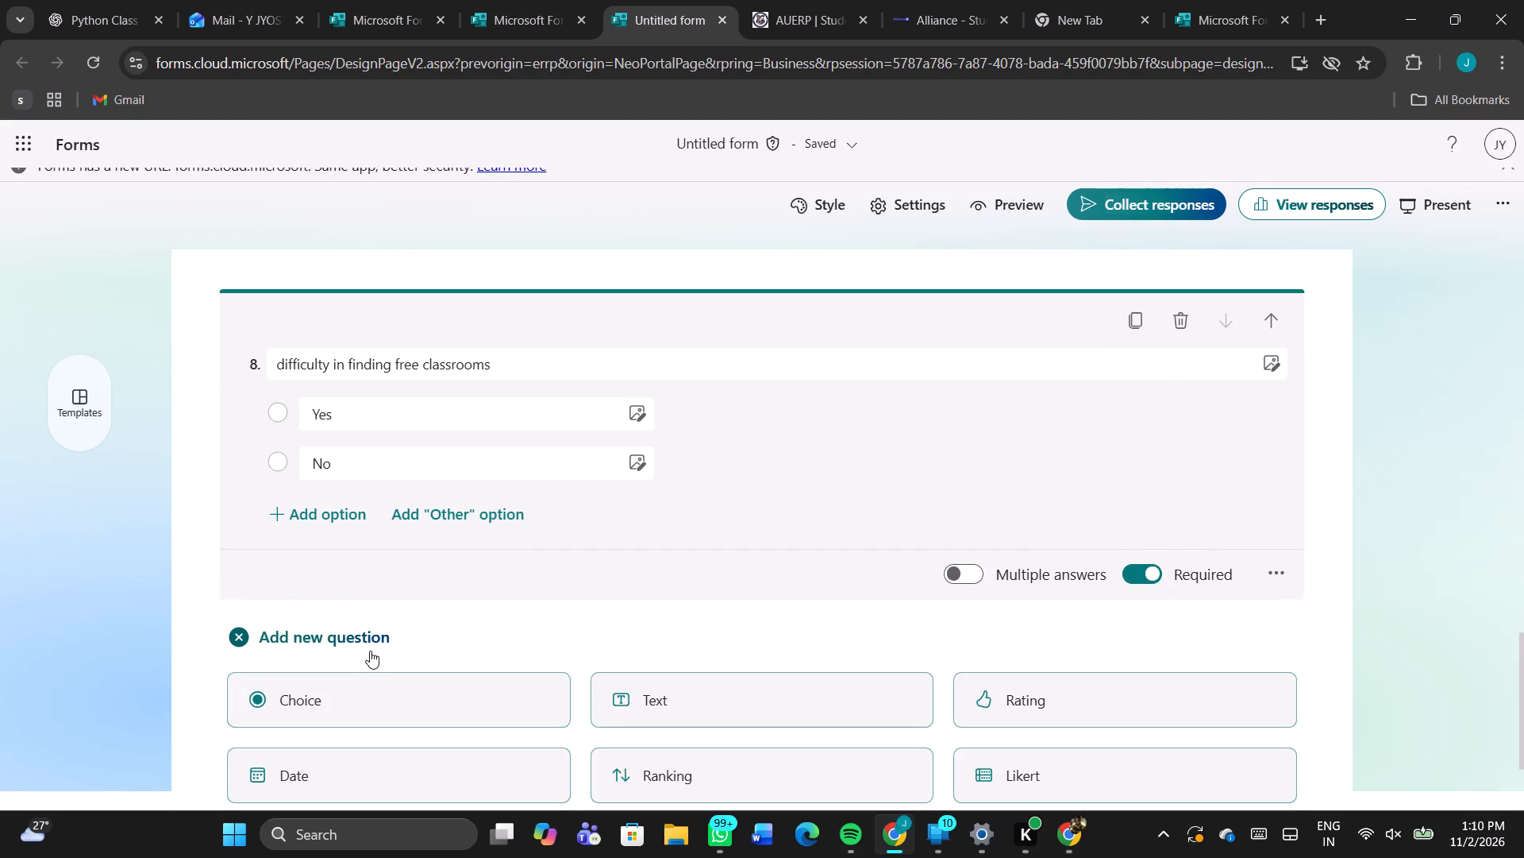
click(360, 691)
key(BackSpace)
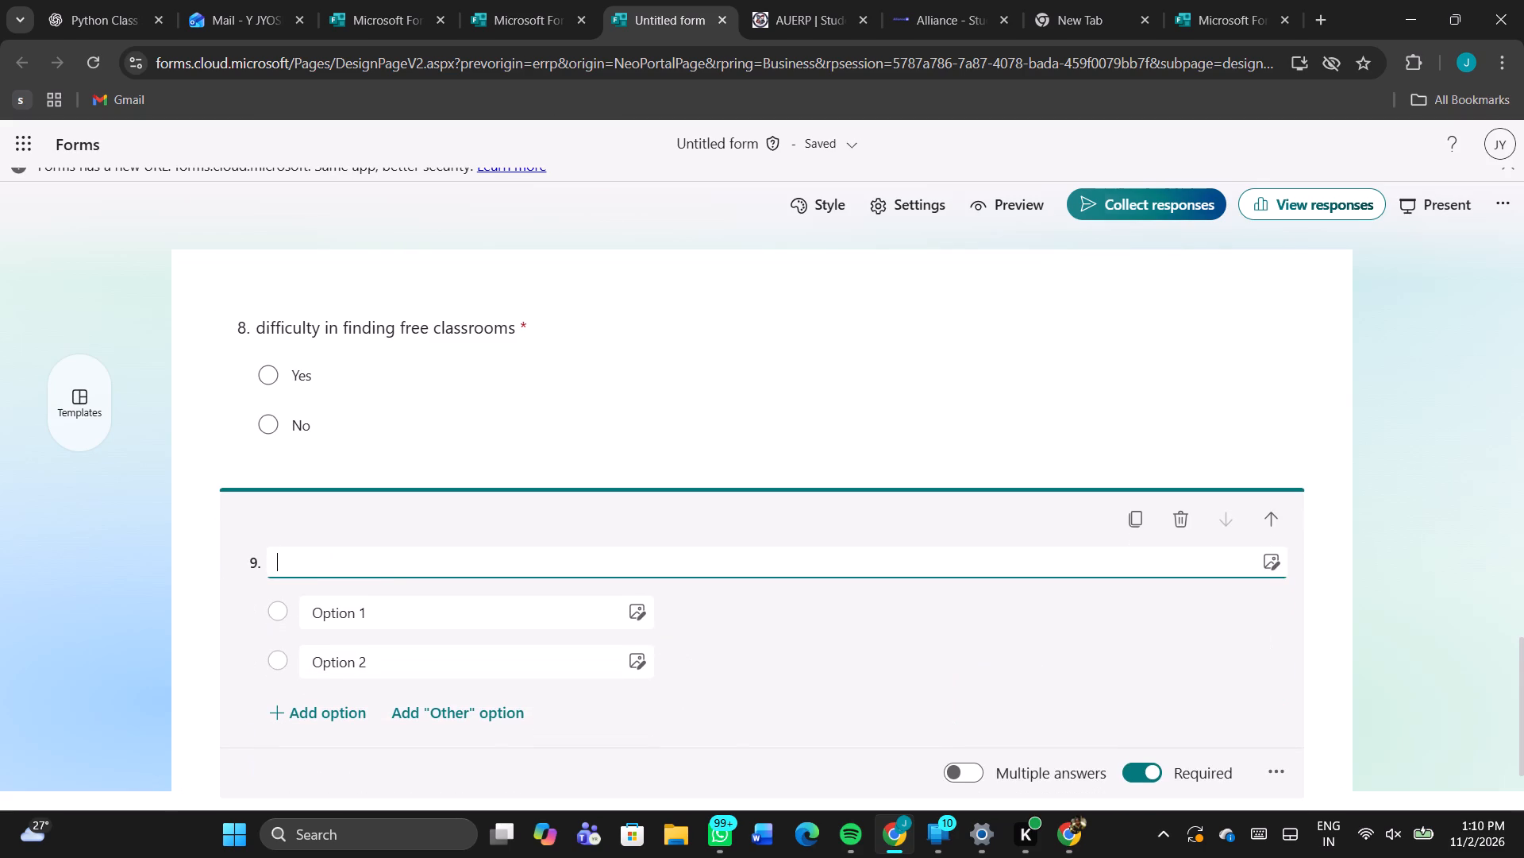
key(ctrl+v)
Label question 9's two answer options "Yes" and "No".
click(401, 615)
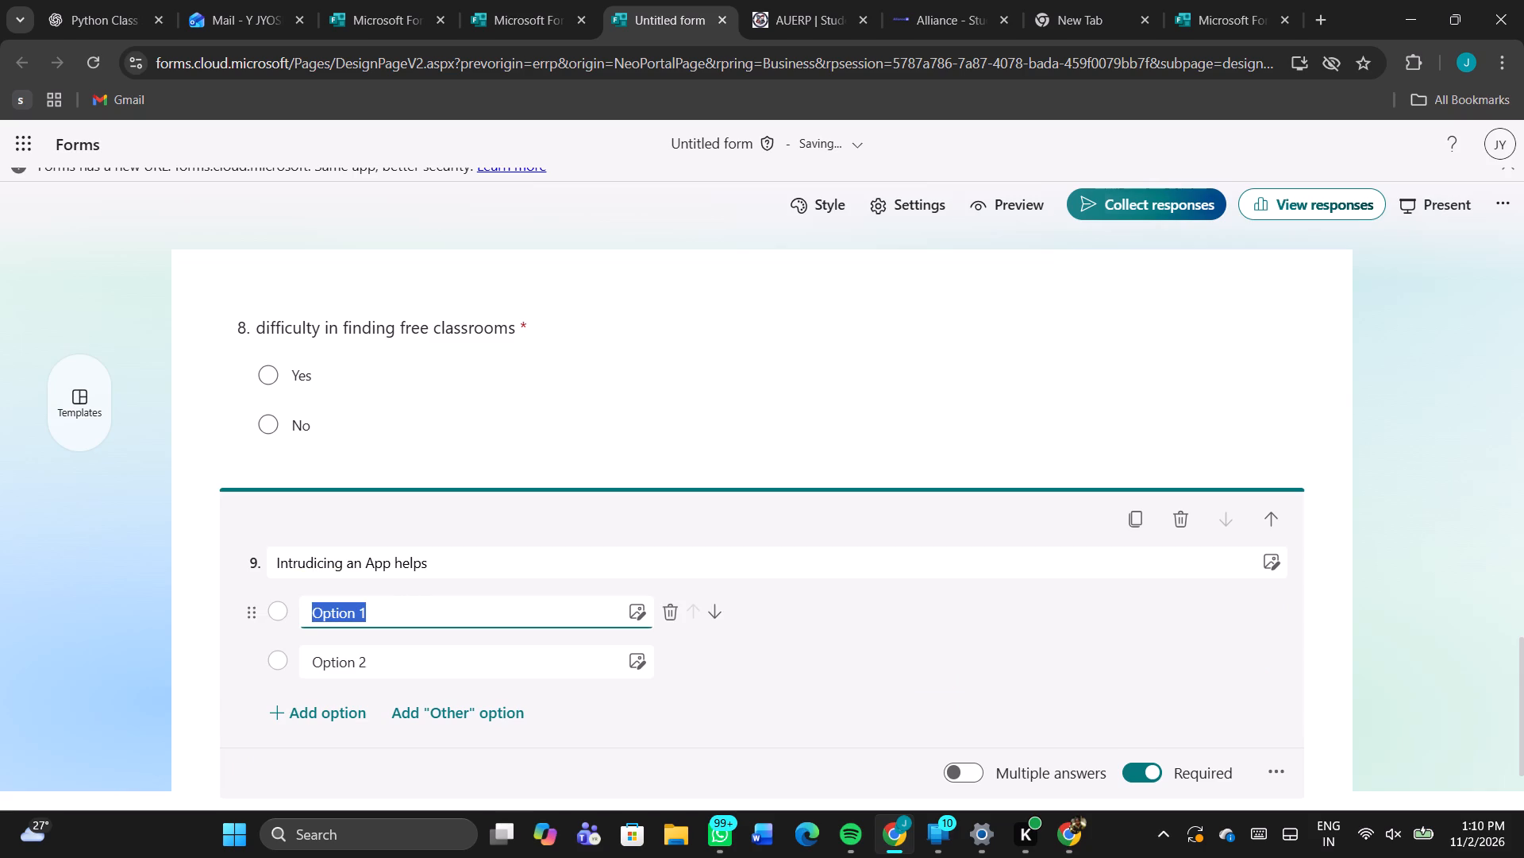
key(BackSpace)
text(Yes)
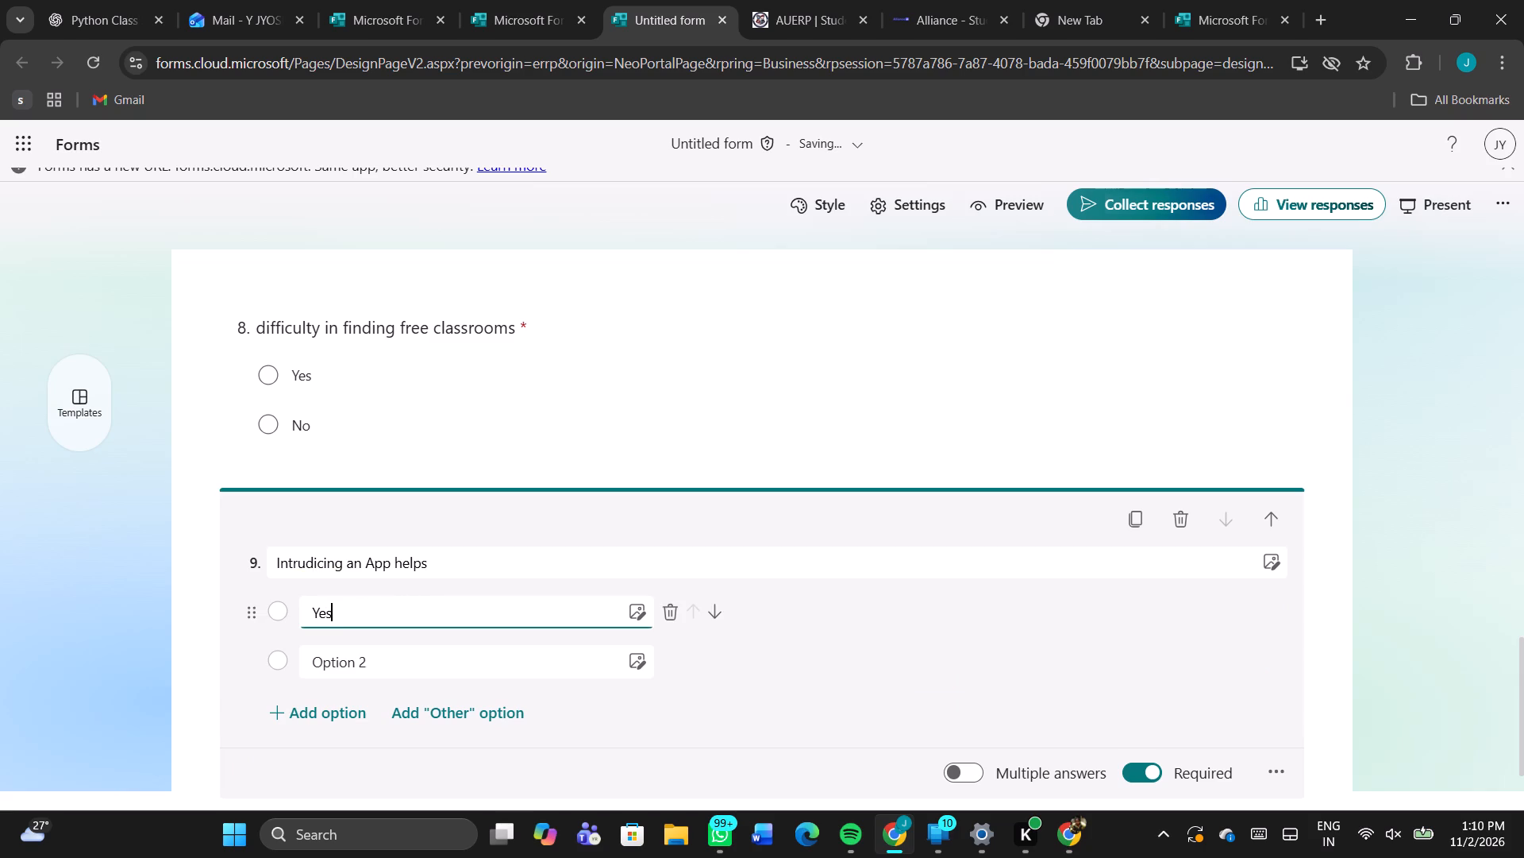
click(382, 651)
text(No)
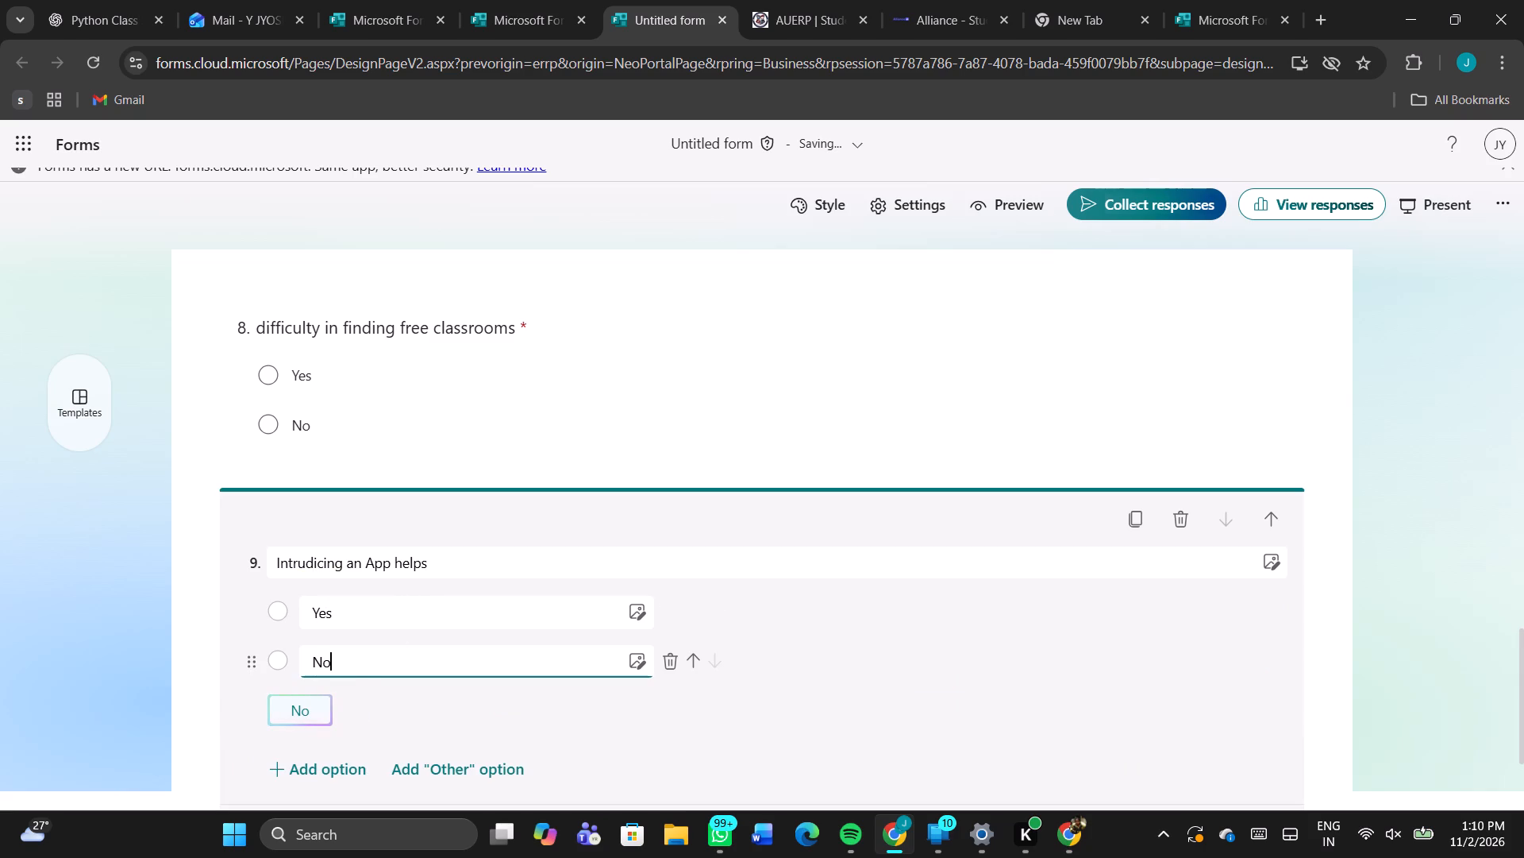
Review the whole draft form, from the student detail questions through question 9, checking the question wording and answer options.
scroll(383, 699, down, 2)
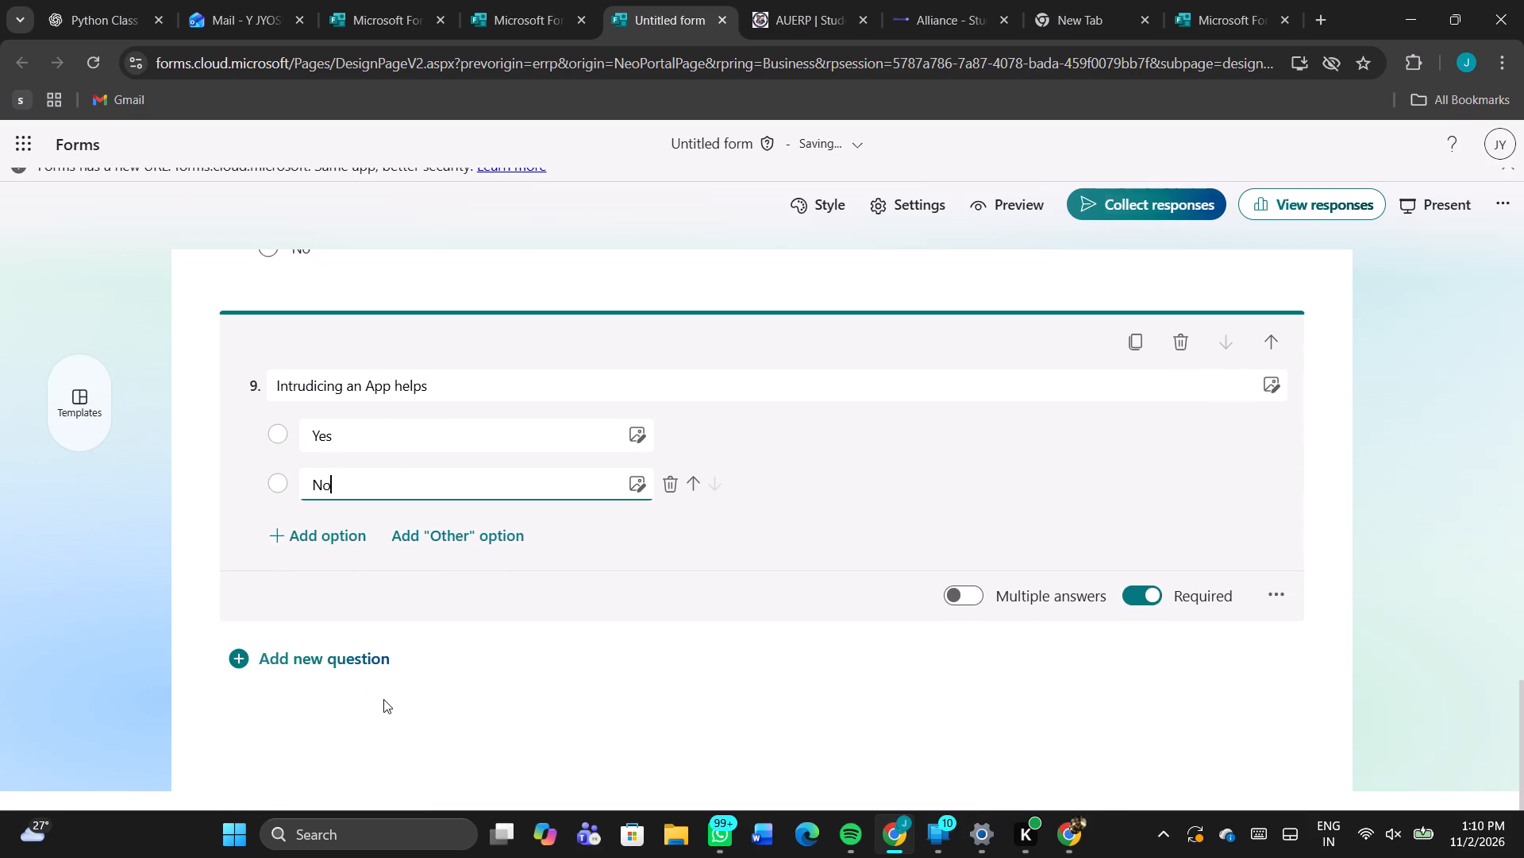
scroll(383, 699, up, 3)
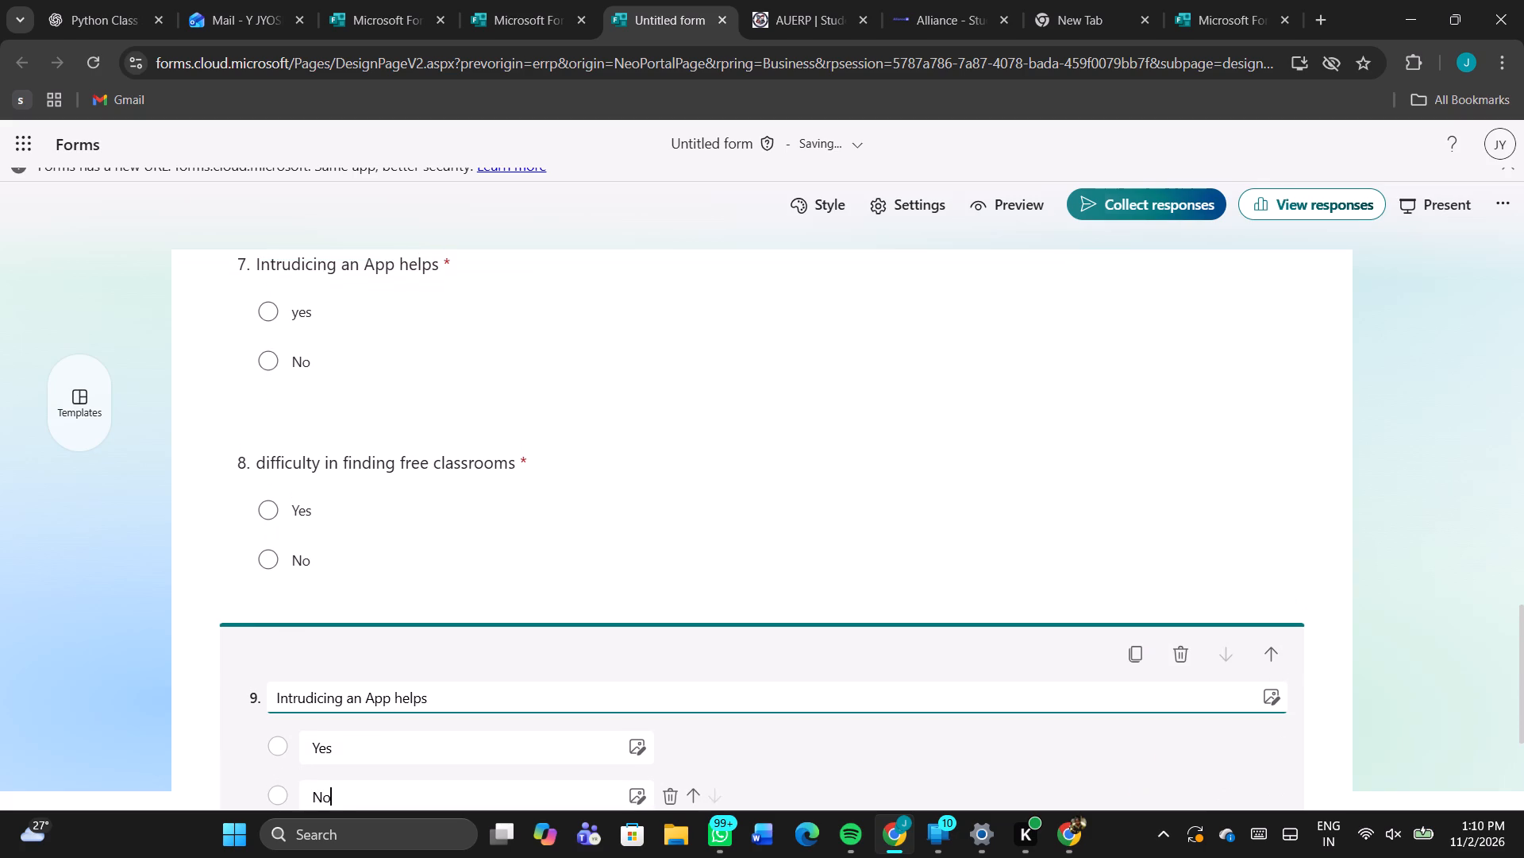
scroll(383, 699, up, 3)
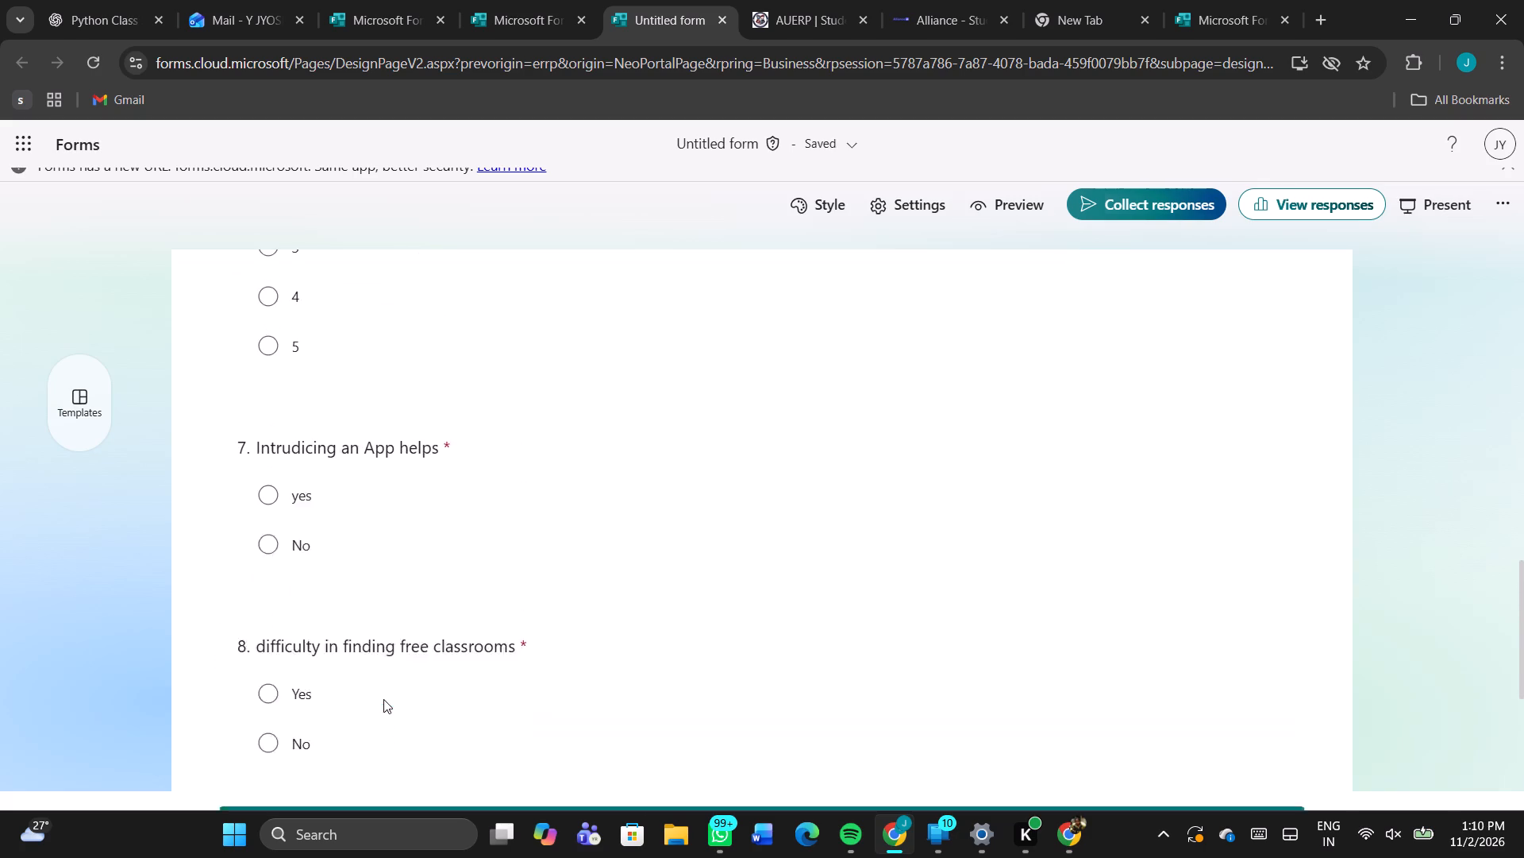
scroll(383, 699, up, 4)
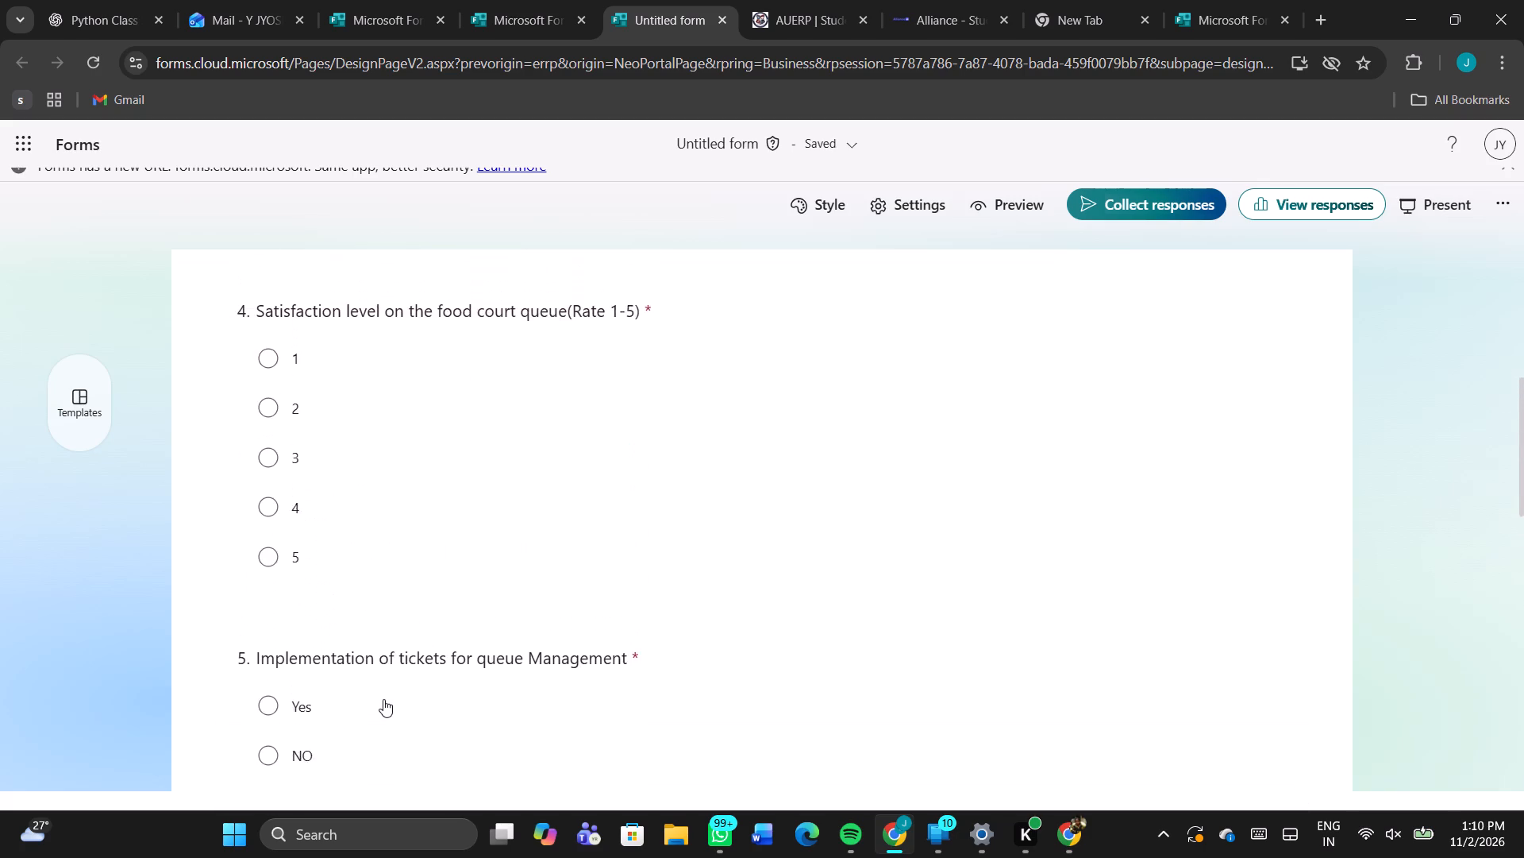
scroll(383, 699, up, 4)
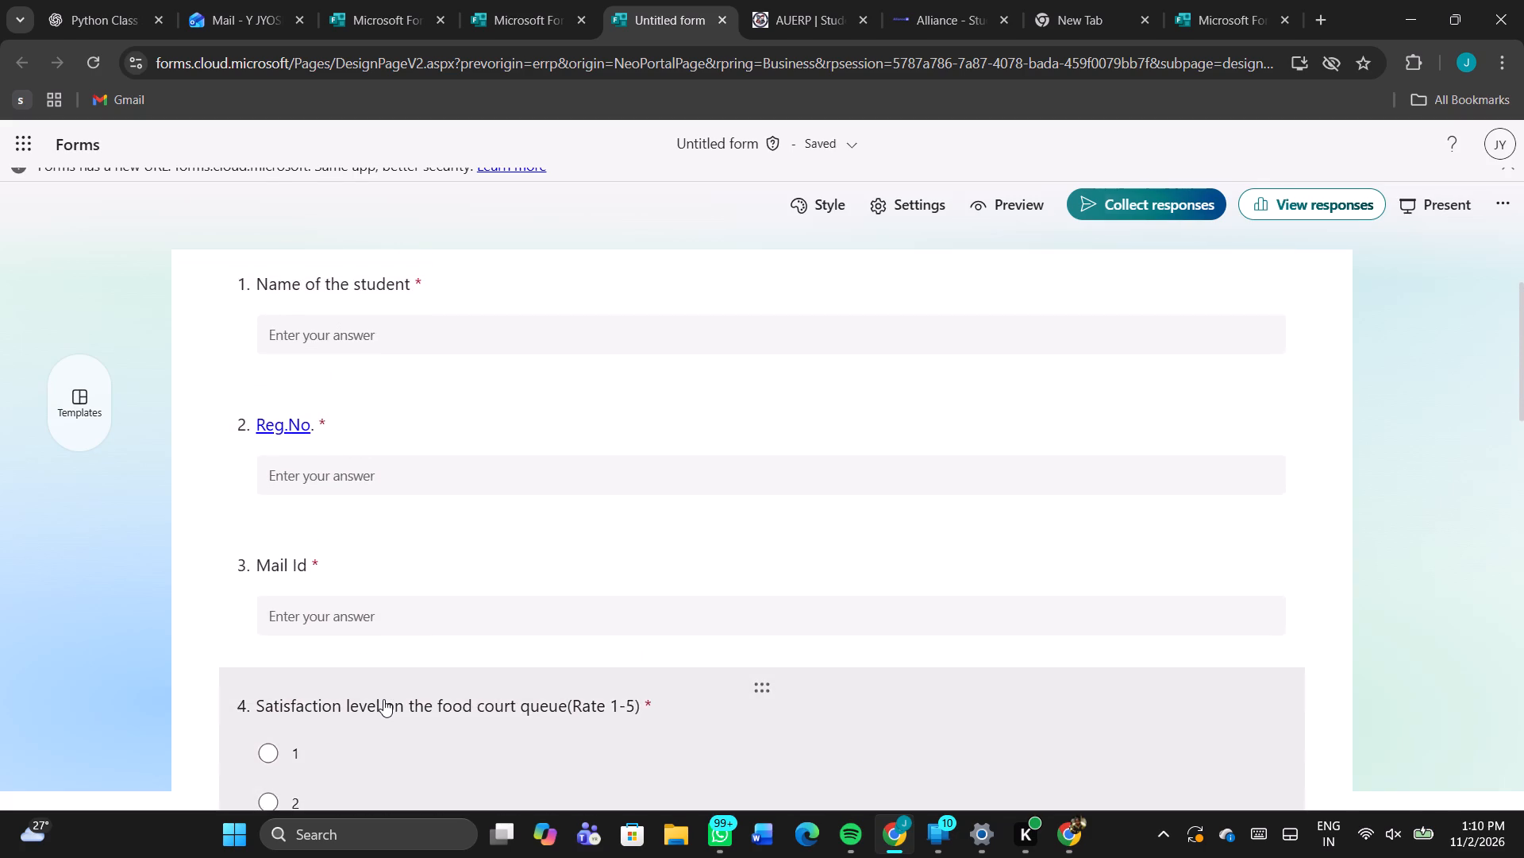
scroll(383, 699, down, 4)
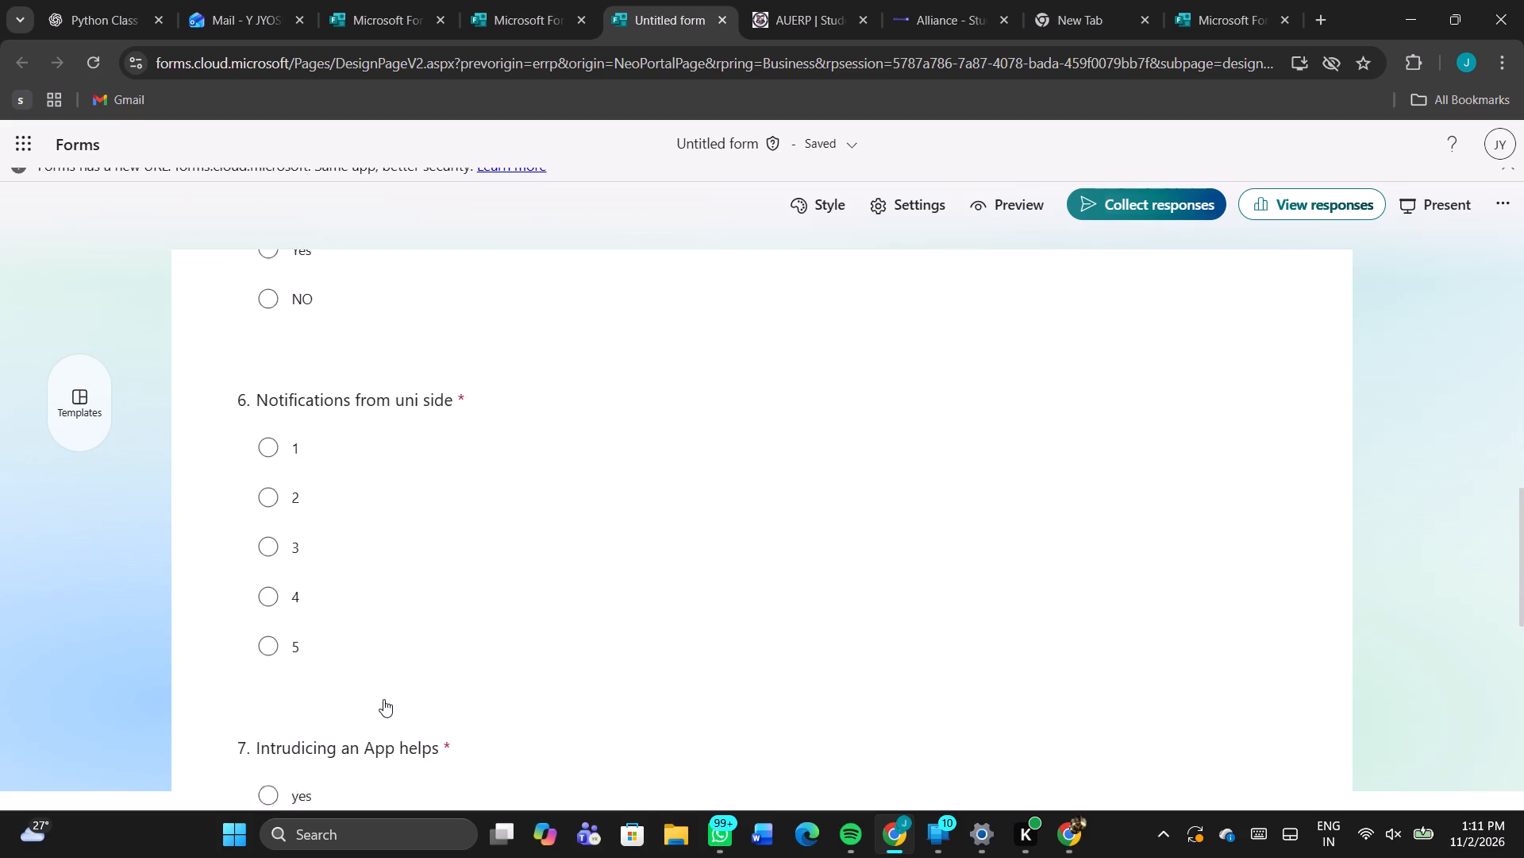
scroll(383, 699, down, 3)
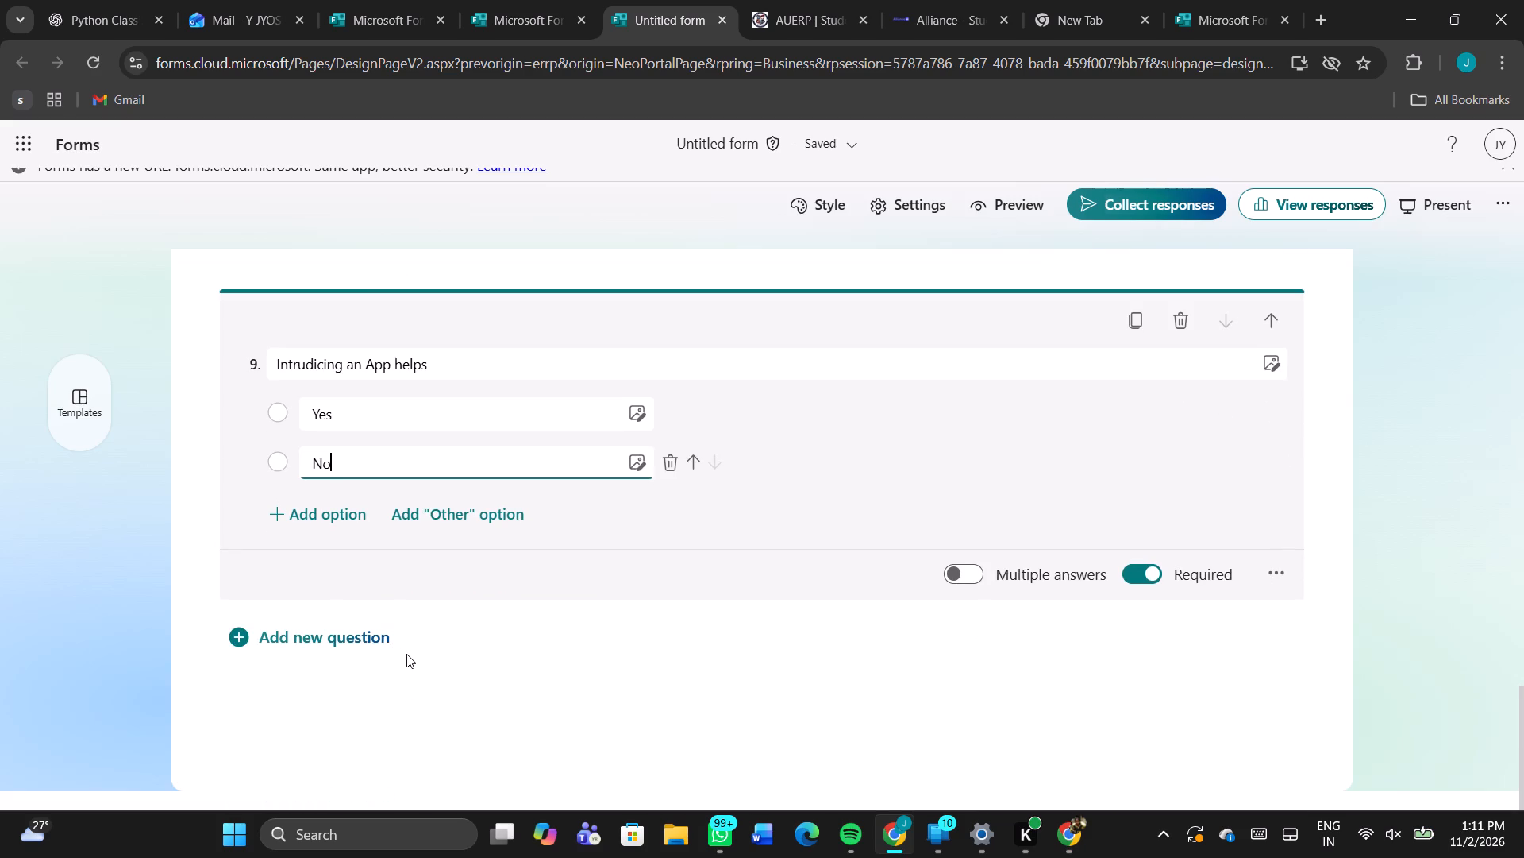
scroll(406, 654, up, 3)
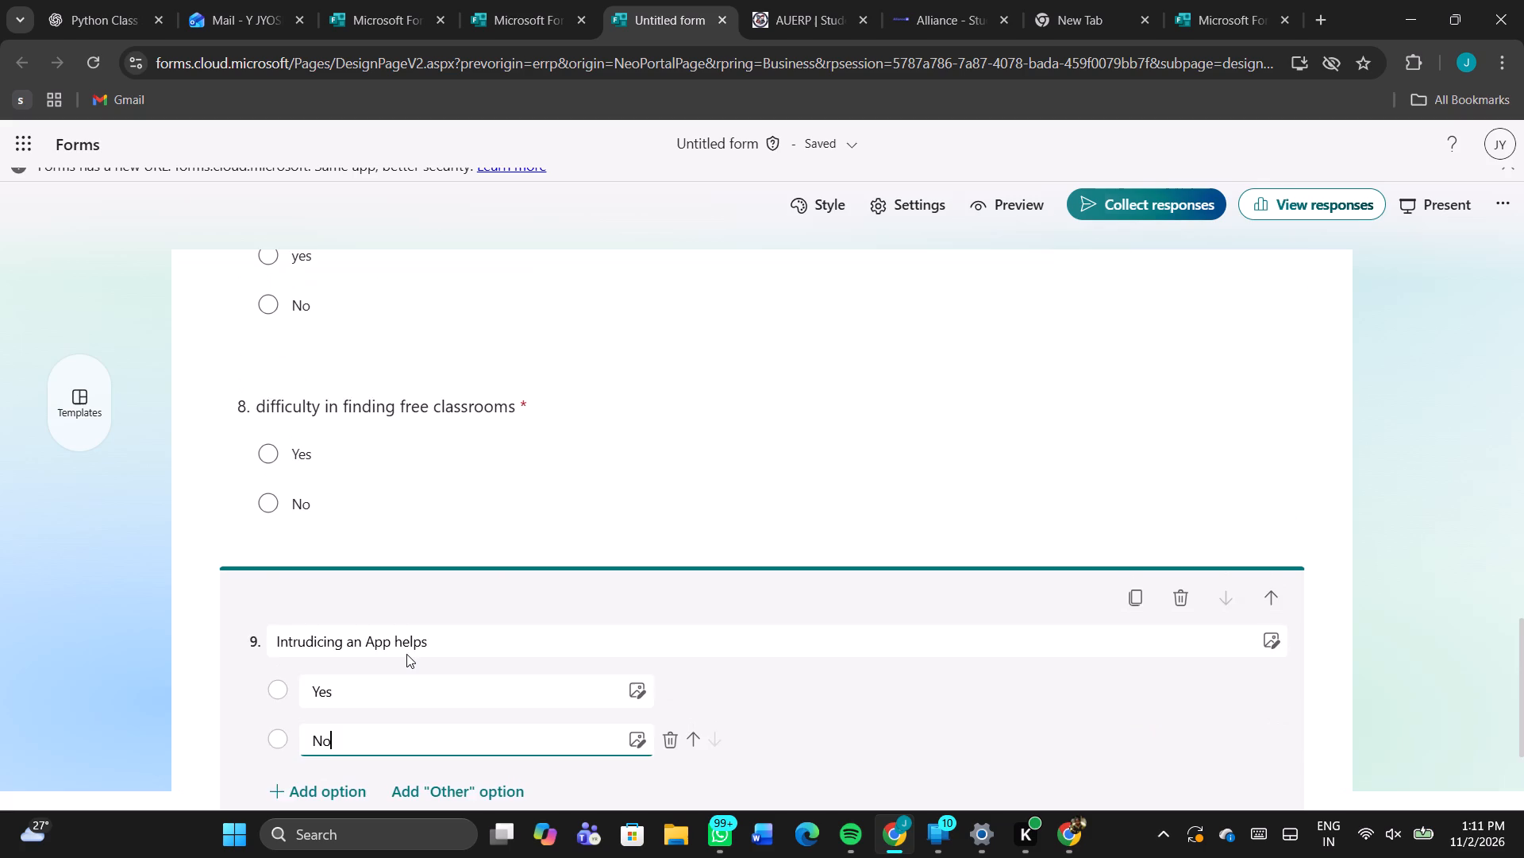
scroll(406, 654, up, 5)
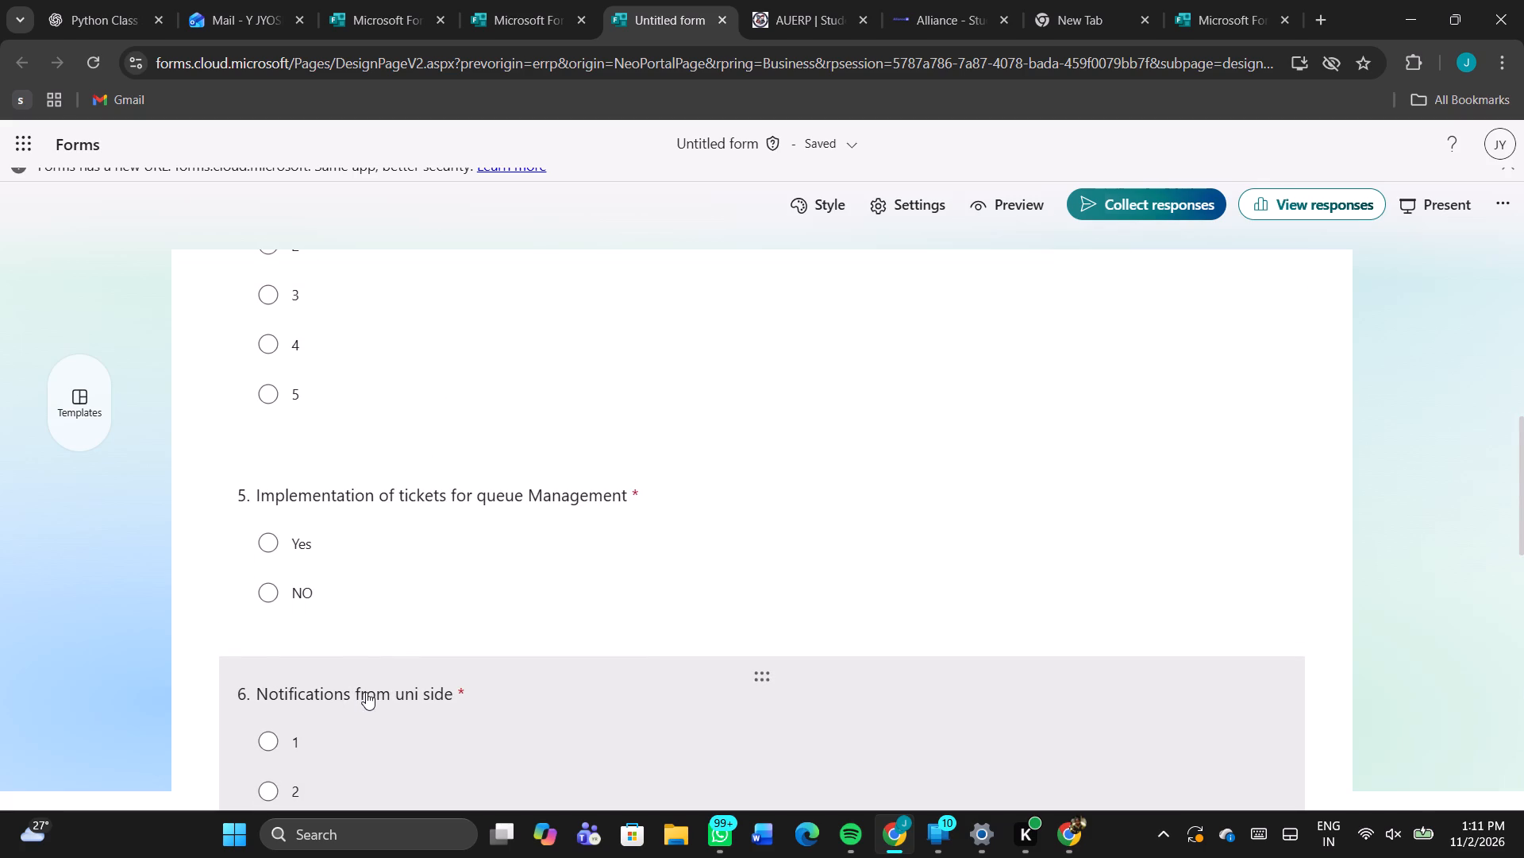
scroll(366, 692, up, 6)
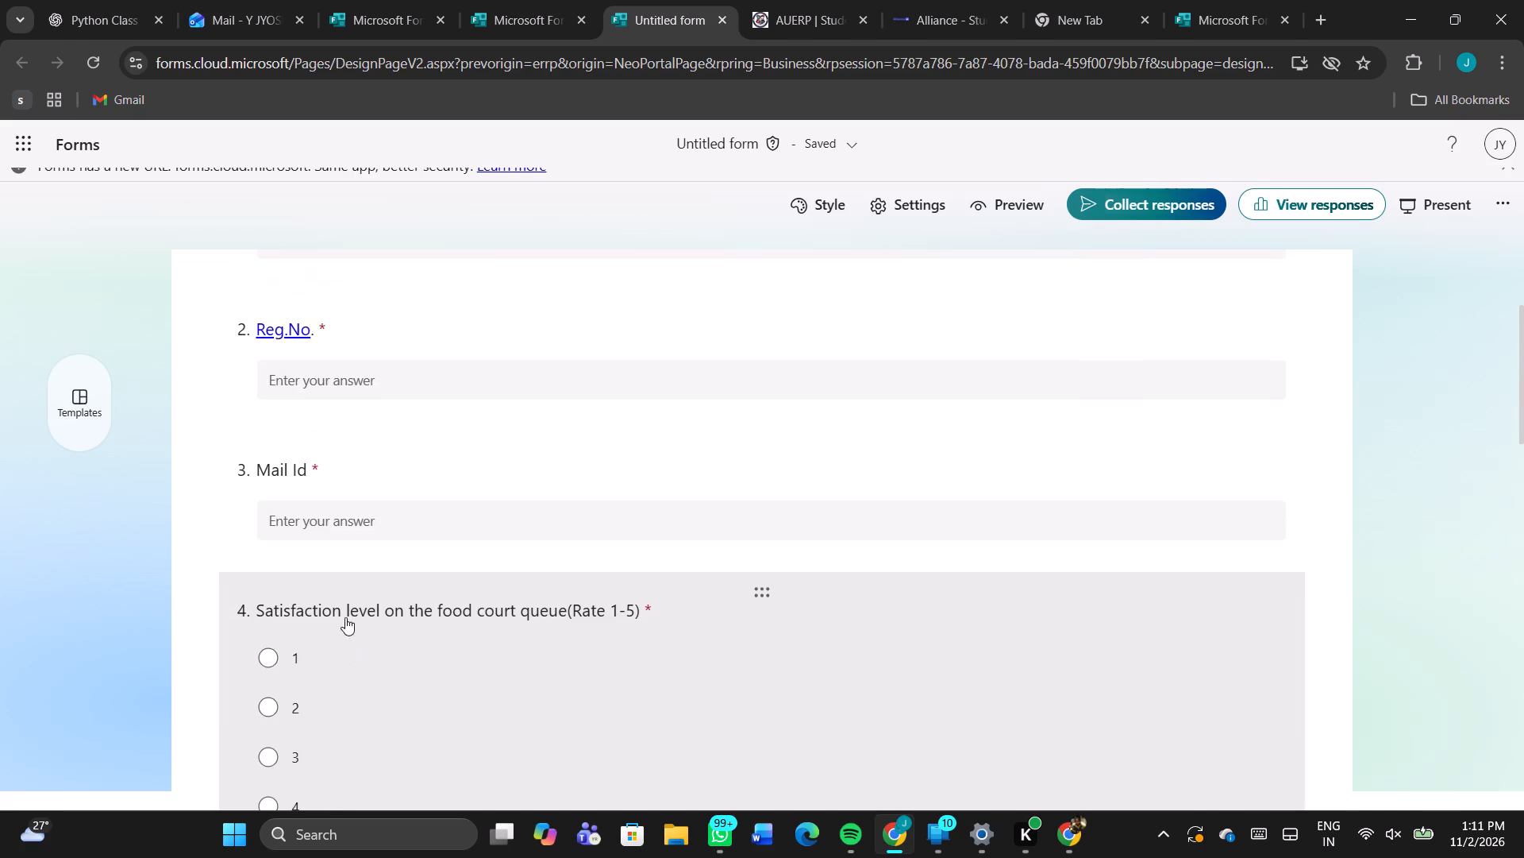
scroll(415, 669, down, 3)
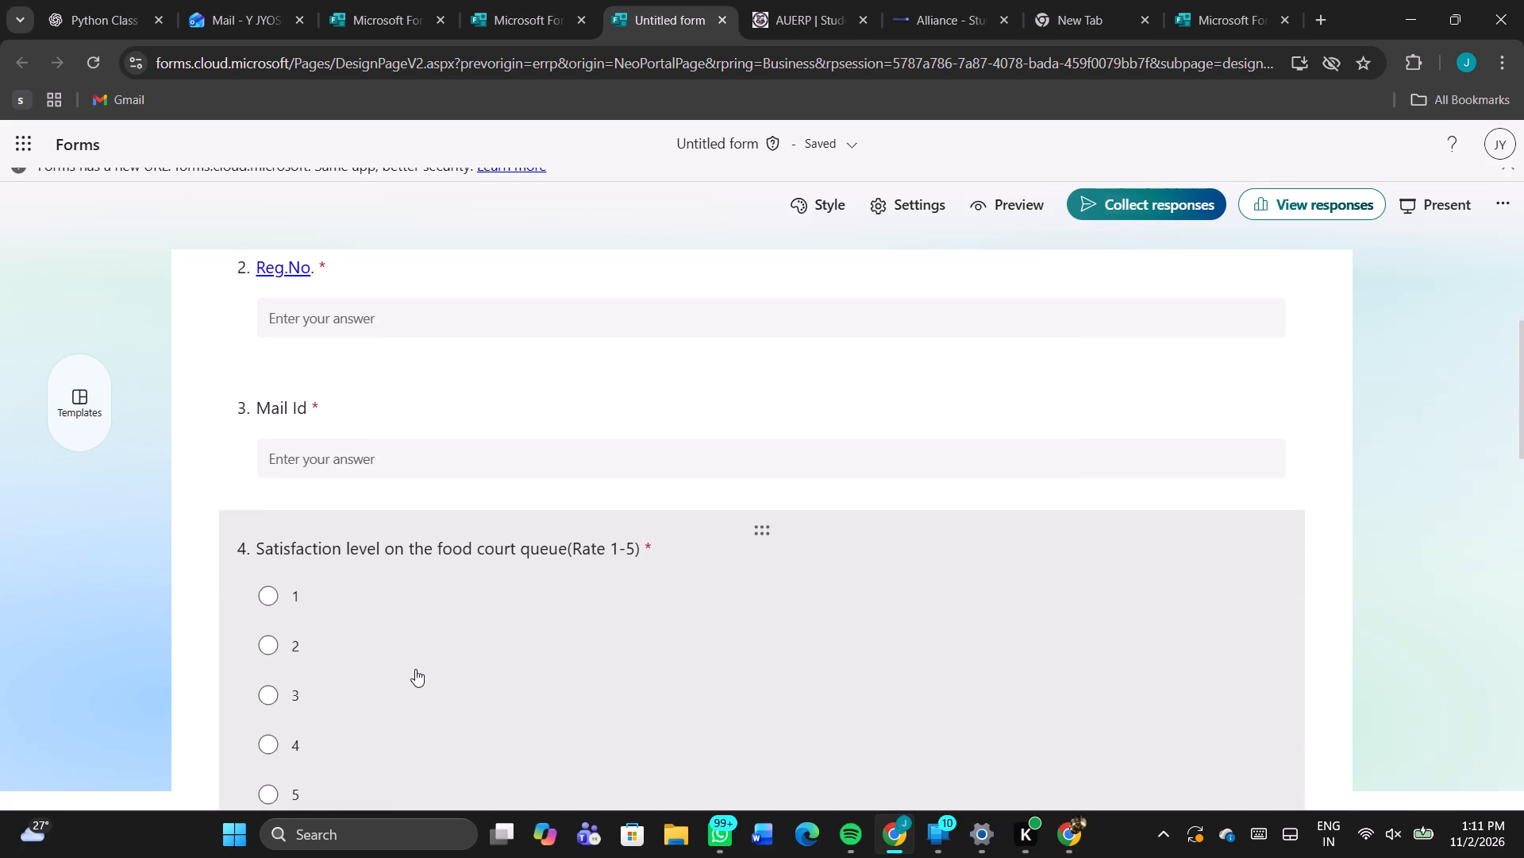
scroll(415, 669, down, 3)
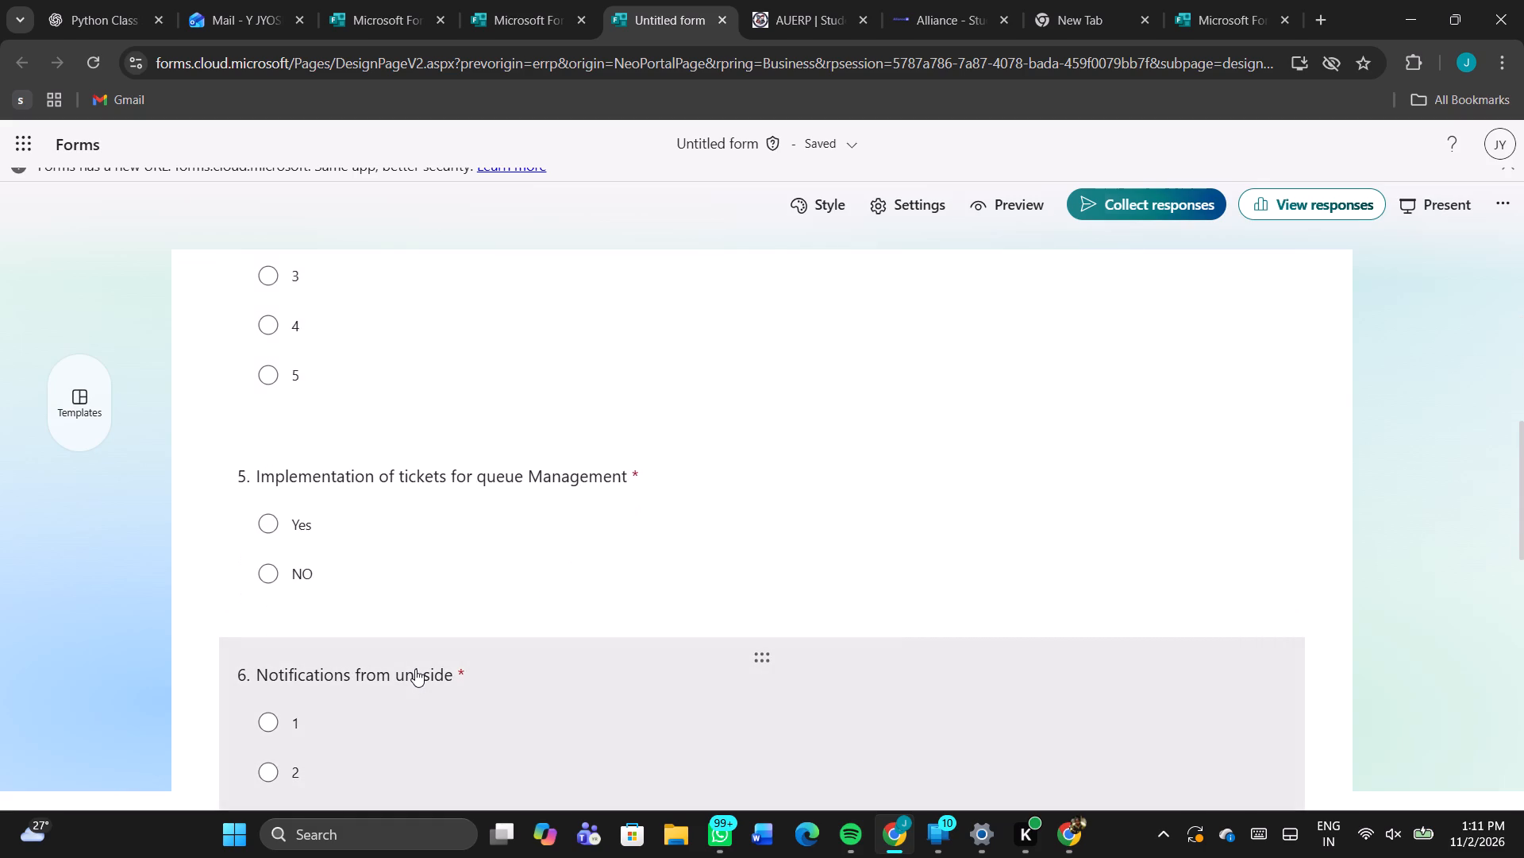
scroll(415, 669, down, 5)
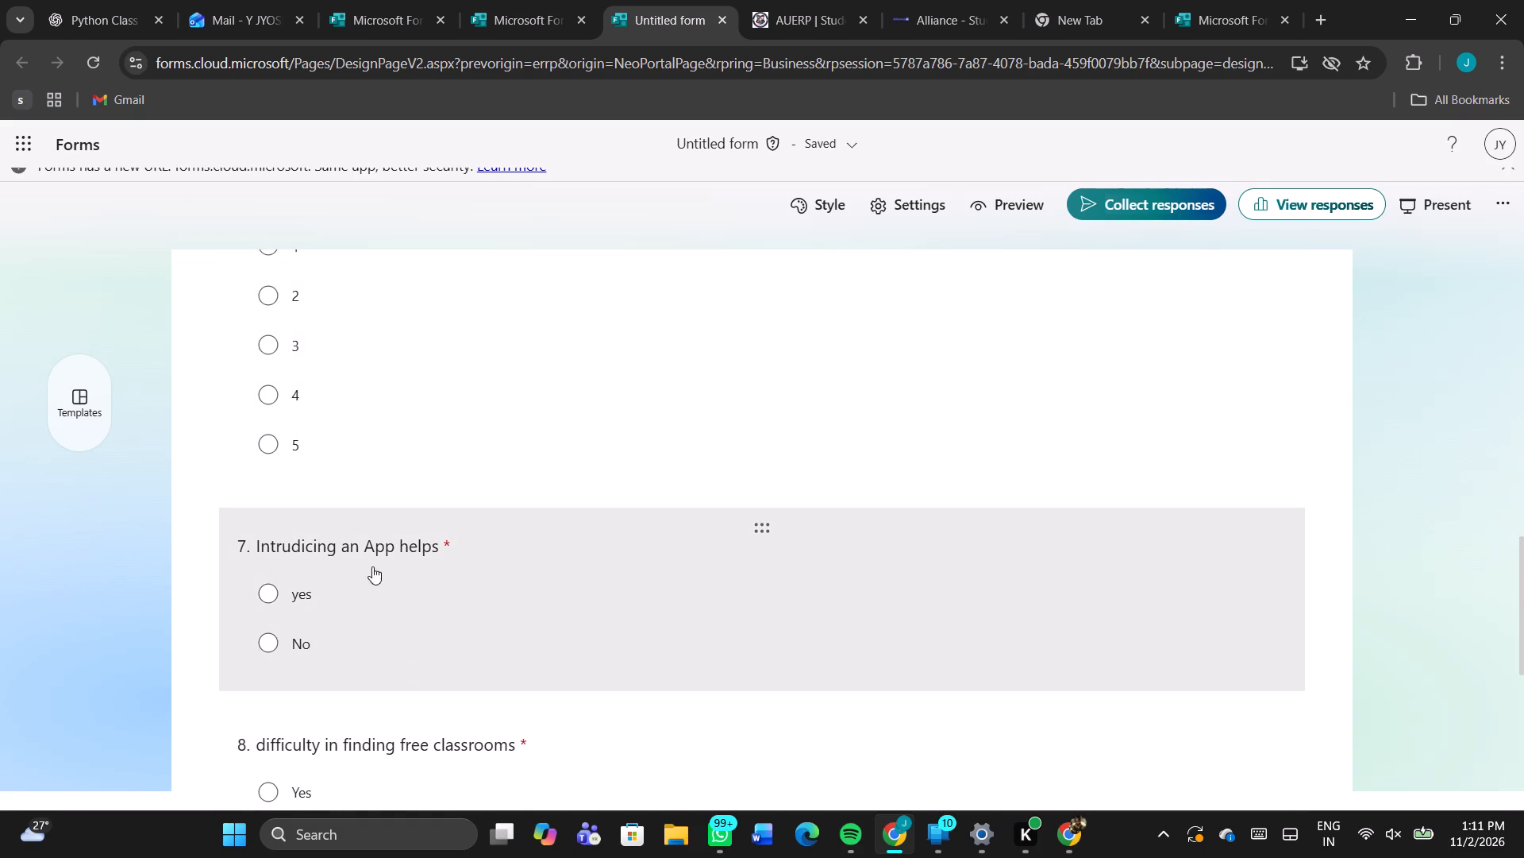
scroll(395, 582, down, 3)
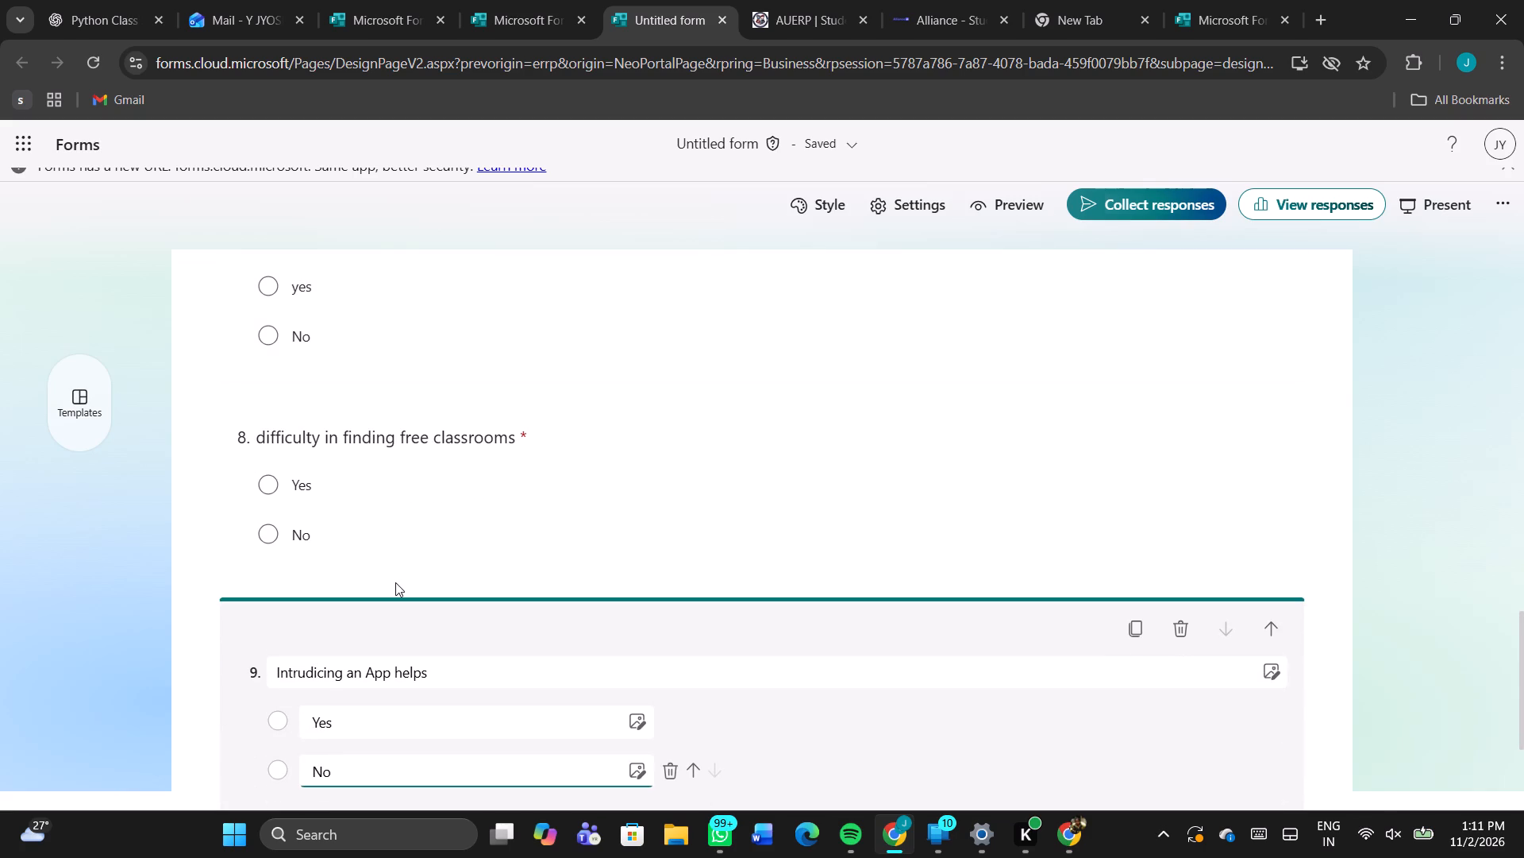
scroll(395, 582, down, 6)
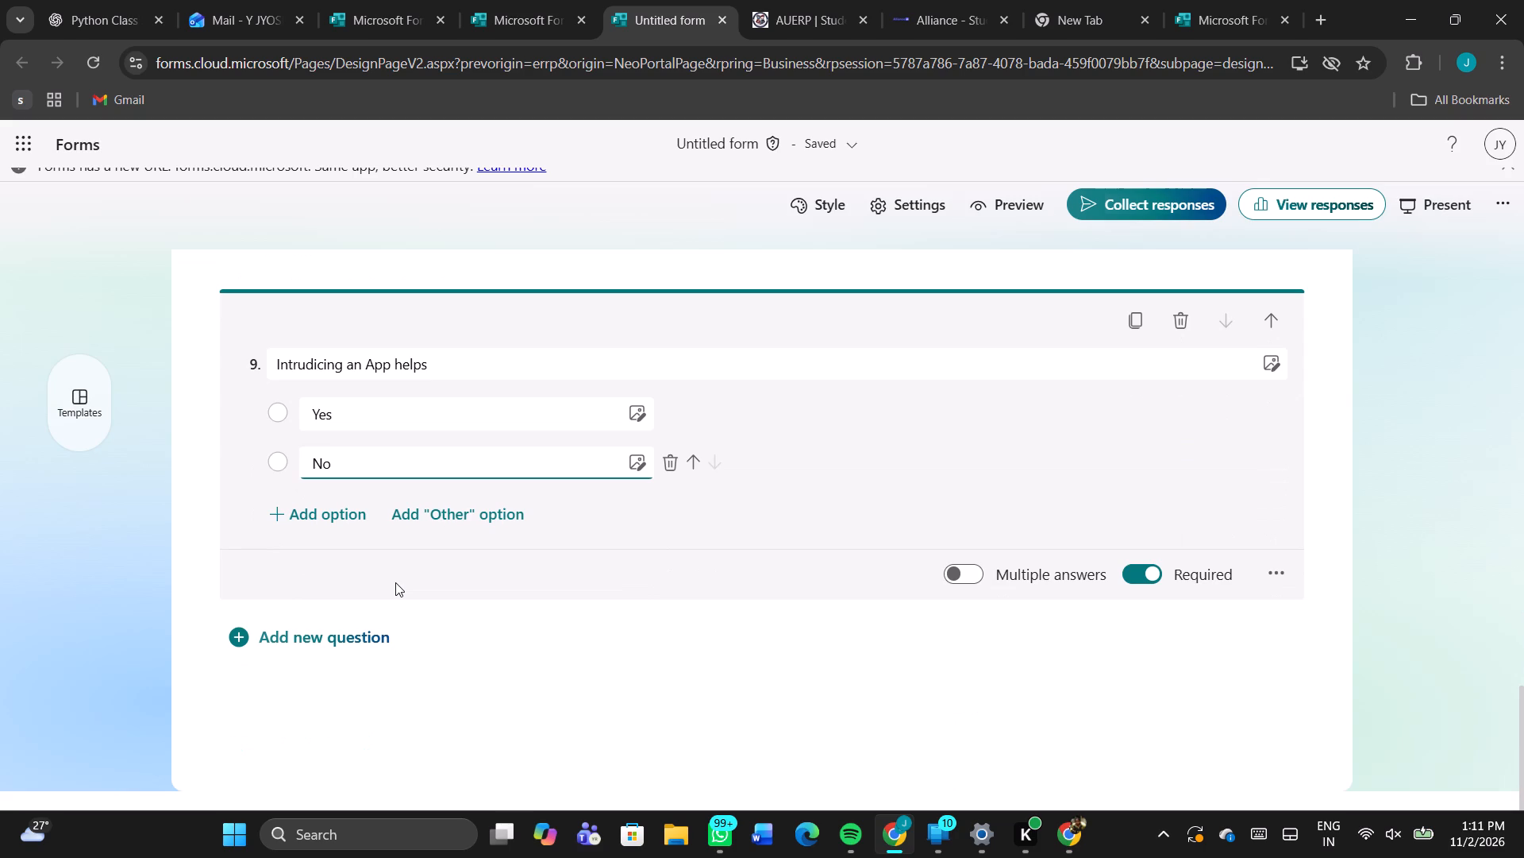
scroll(395, 582, up, 2)
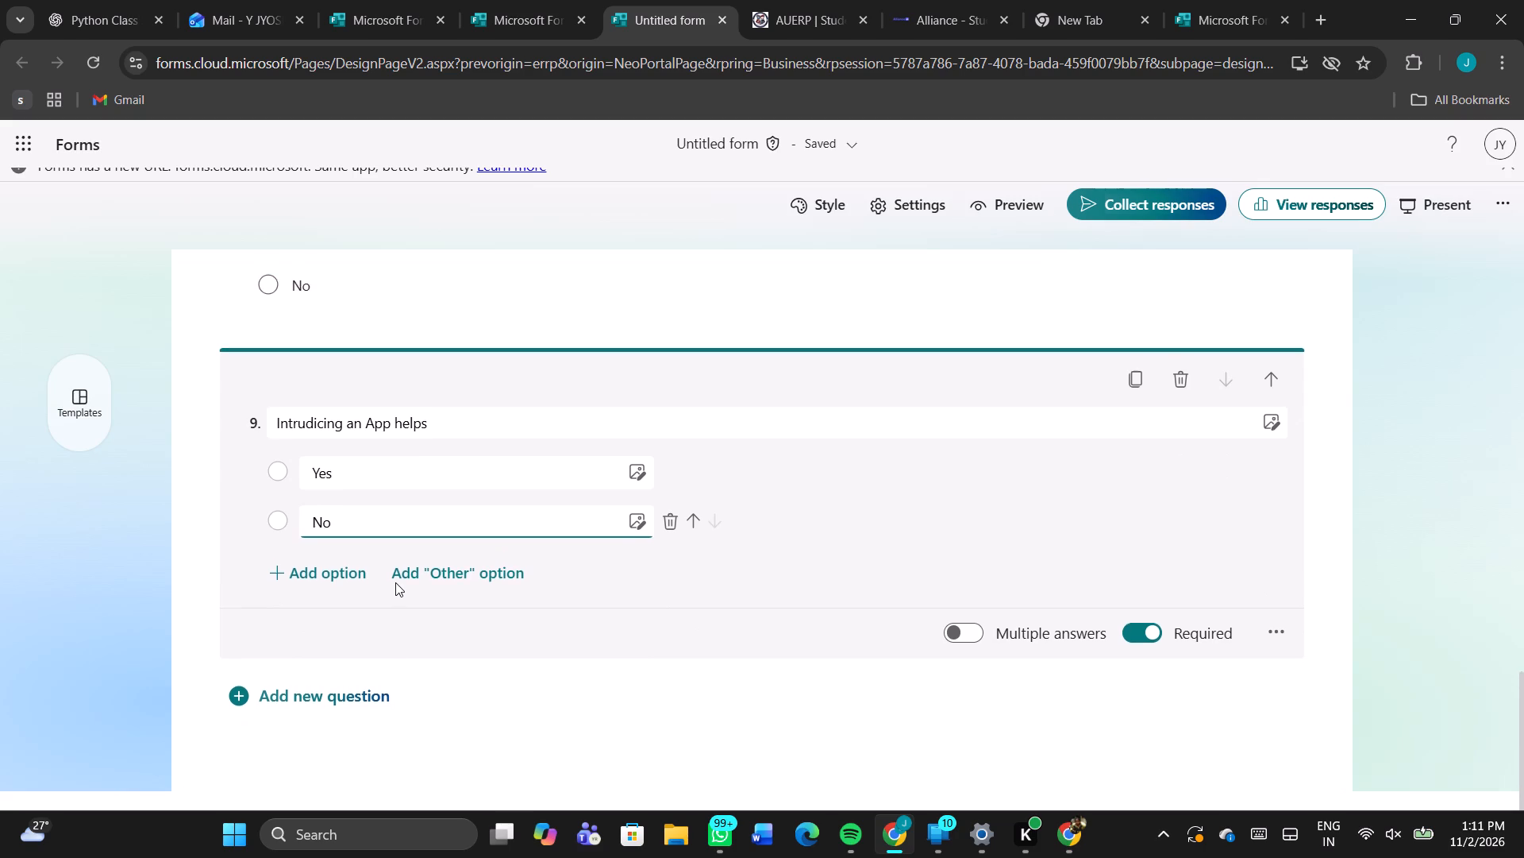
scroll(395, 582, up, 3)
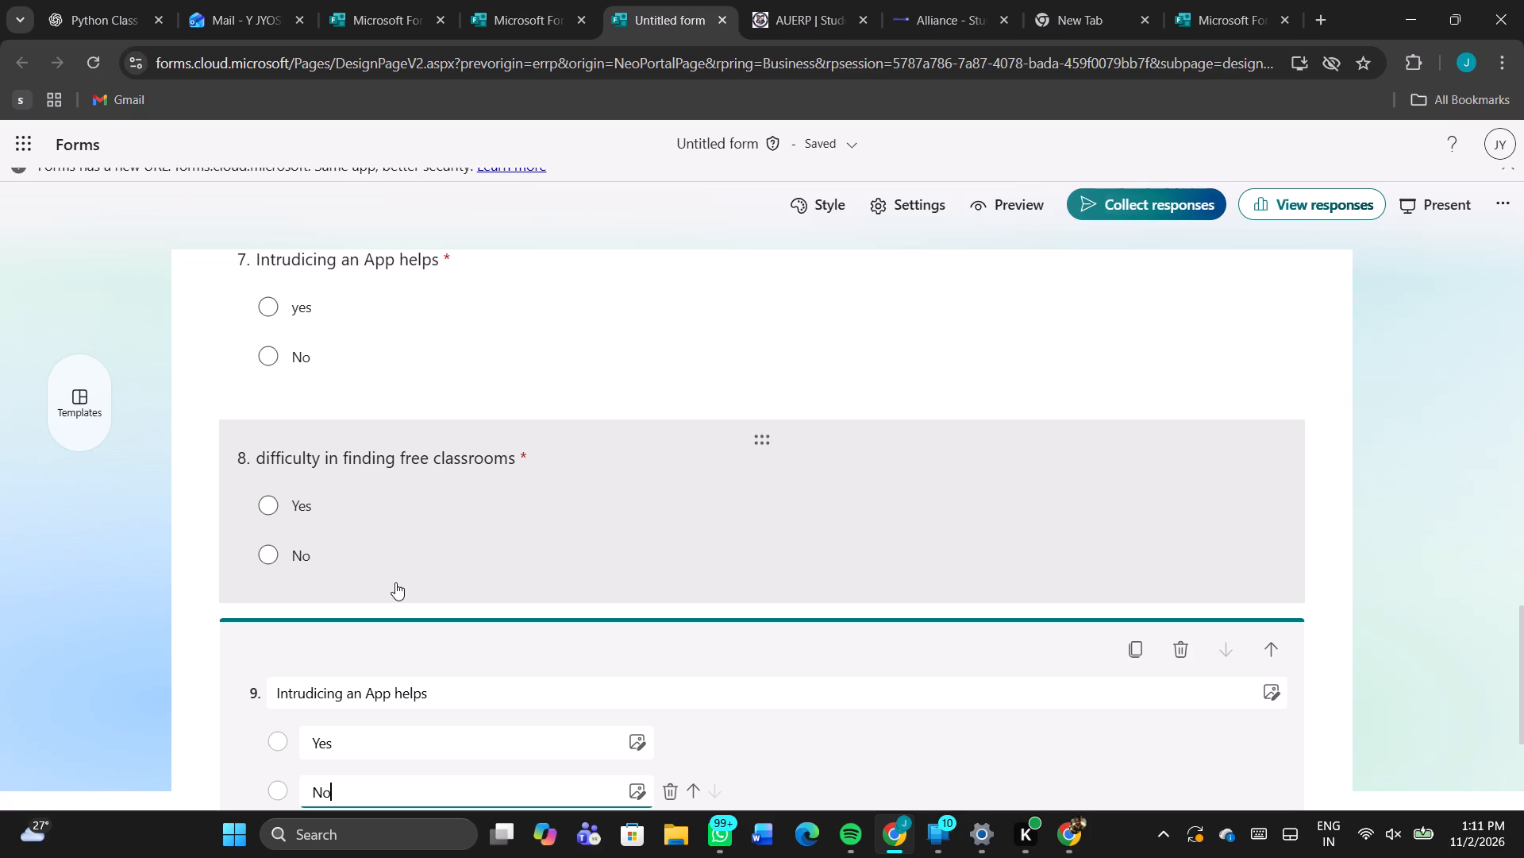
scroll(395, 582, up, 6)
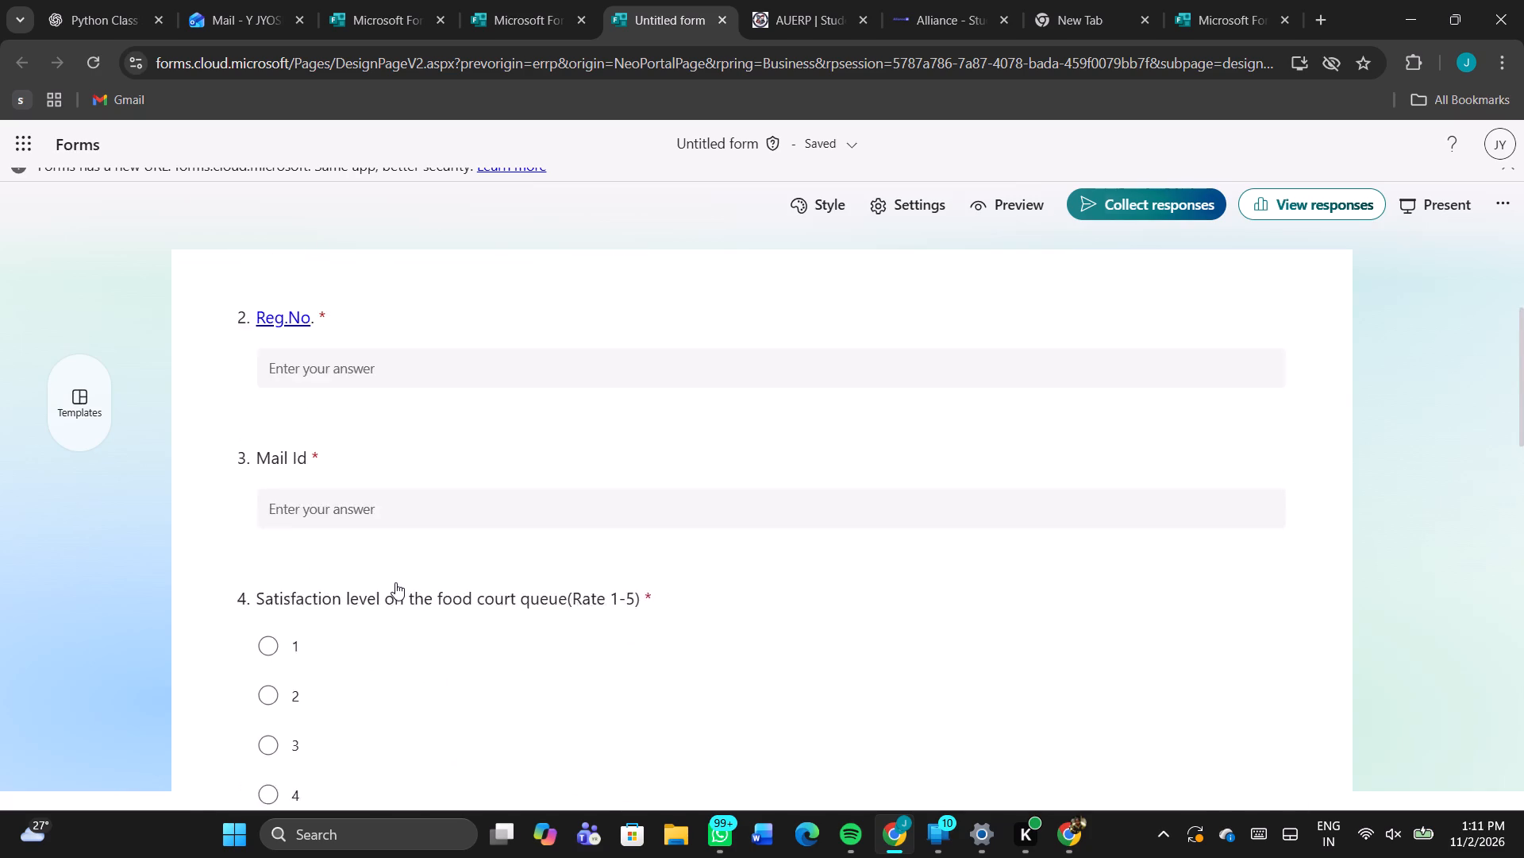
scroll(395, 582, up, 1)
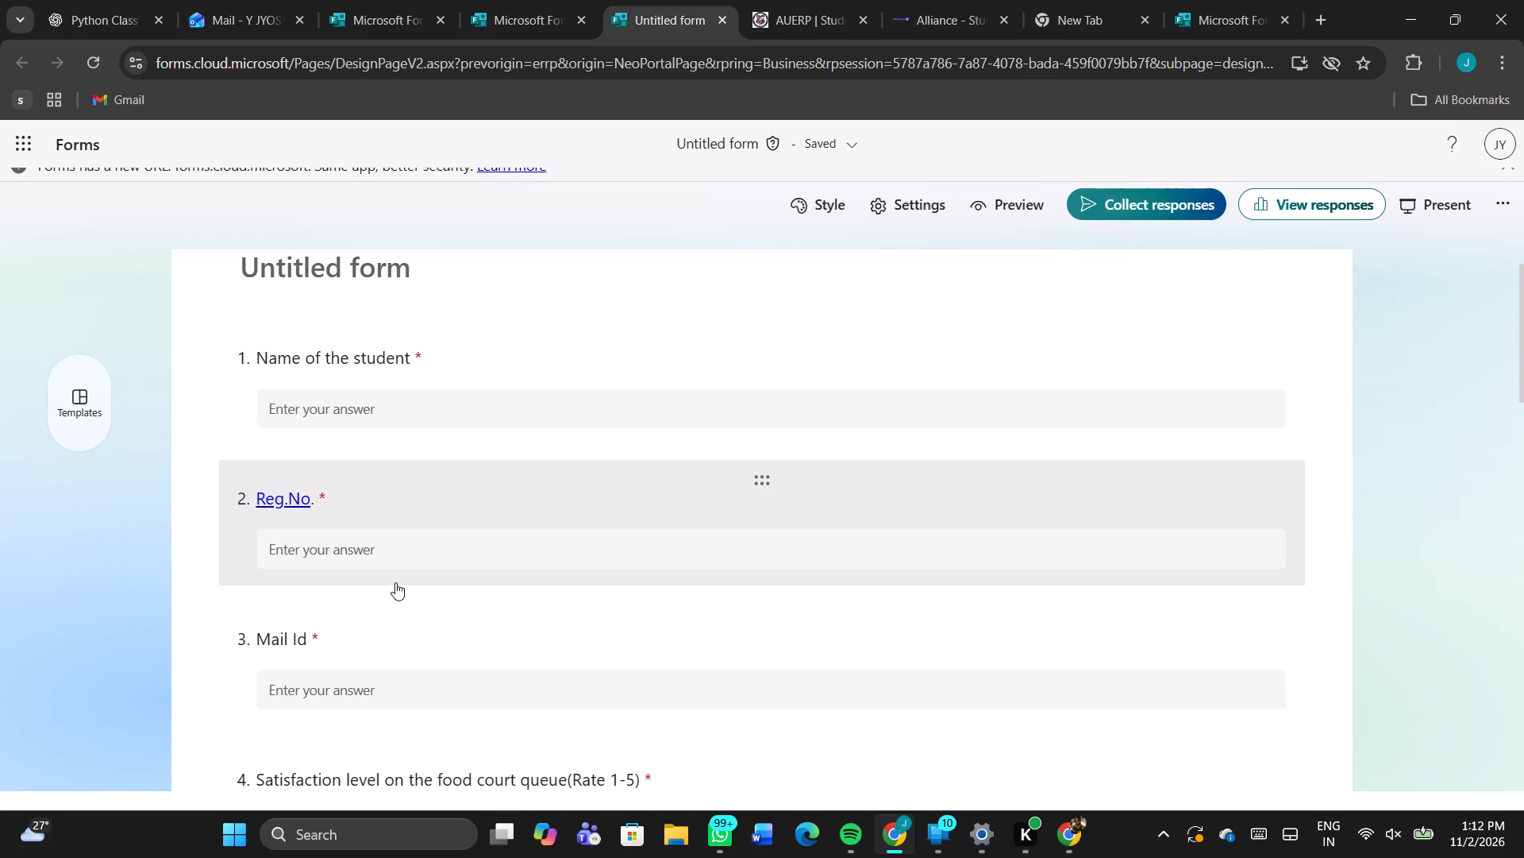
scroll(389, 747, down, 9)
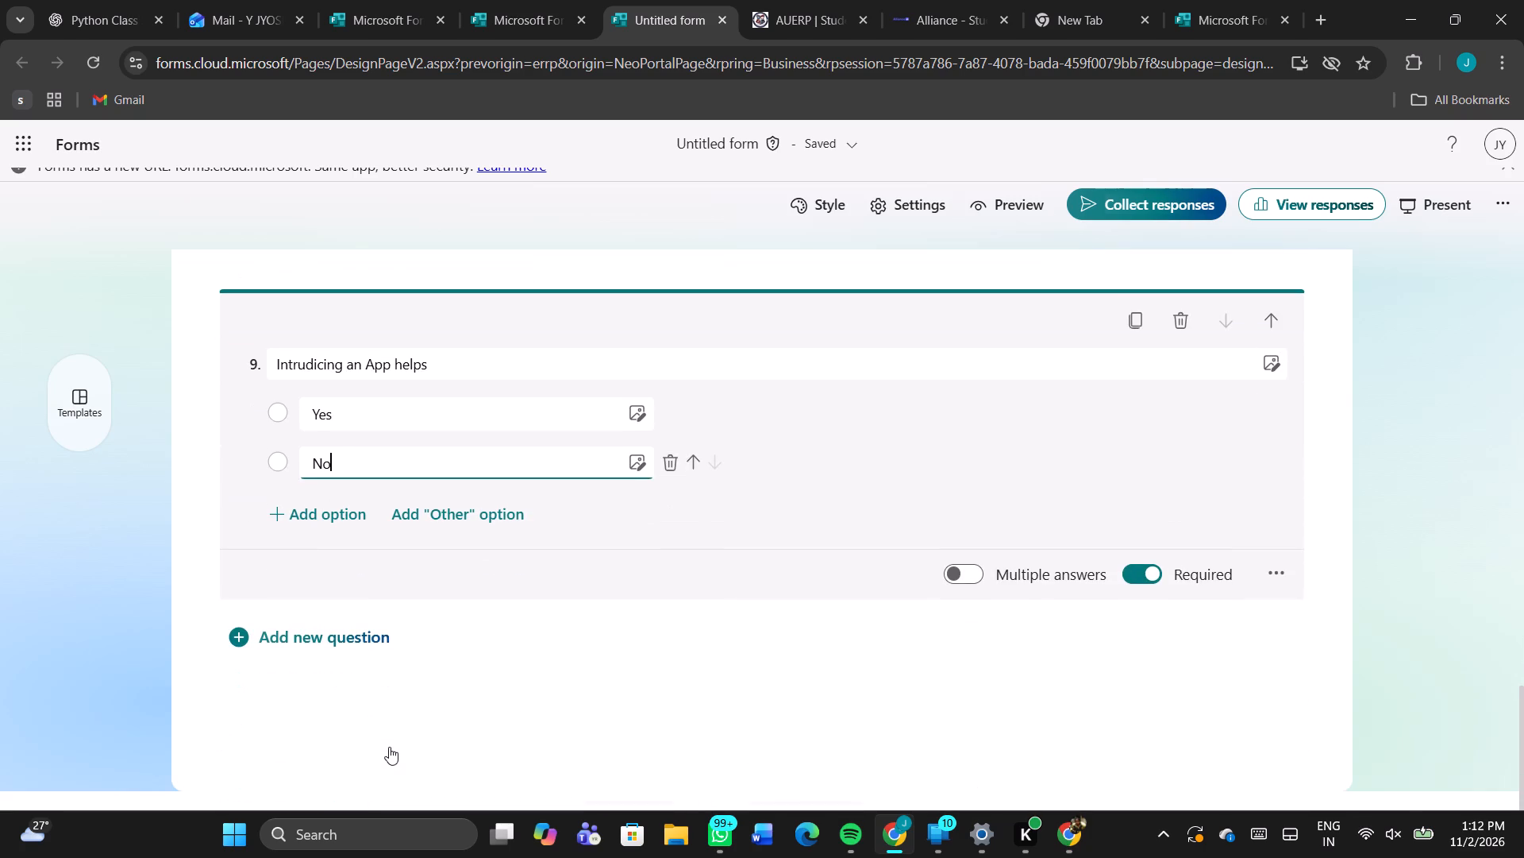
scroll(389, 747, down, 1)
Recheck questions 4 to 9, covering the food court queue, tickets, university notifications, free classrooms and the app questions.
scroll(345, 647, up, 5)
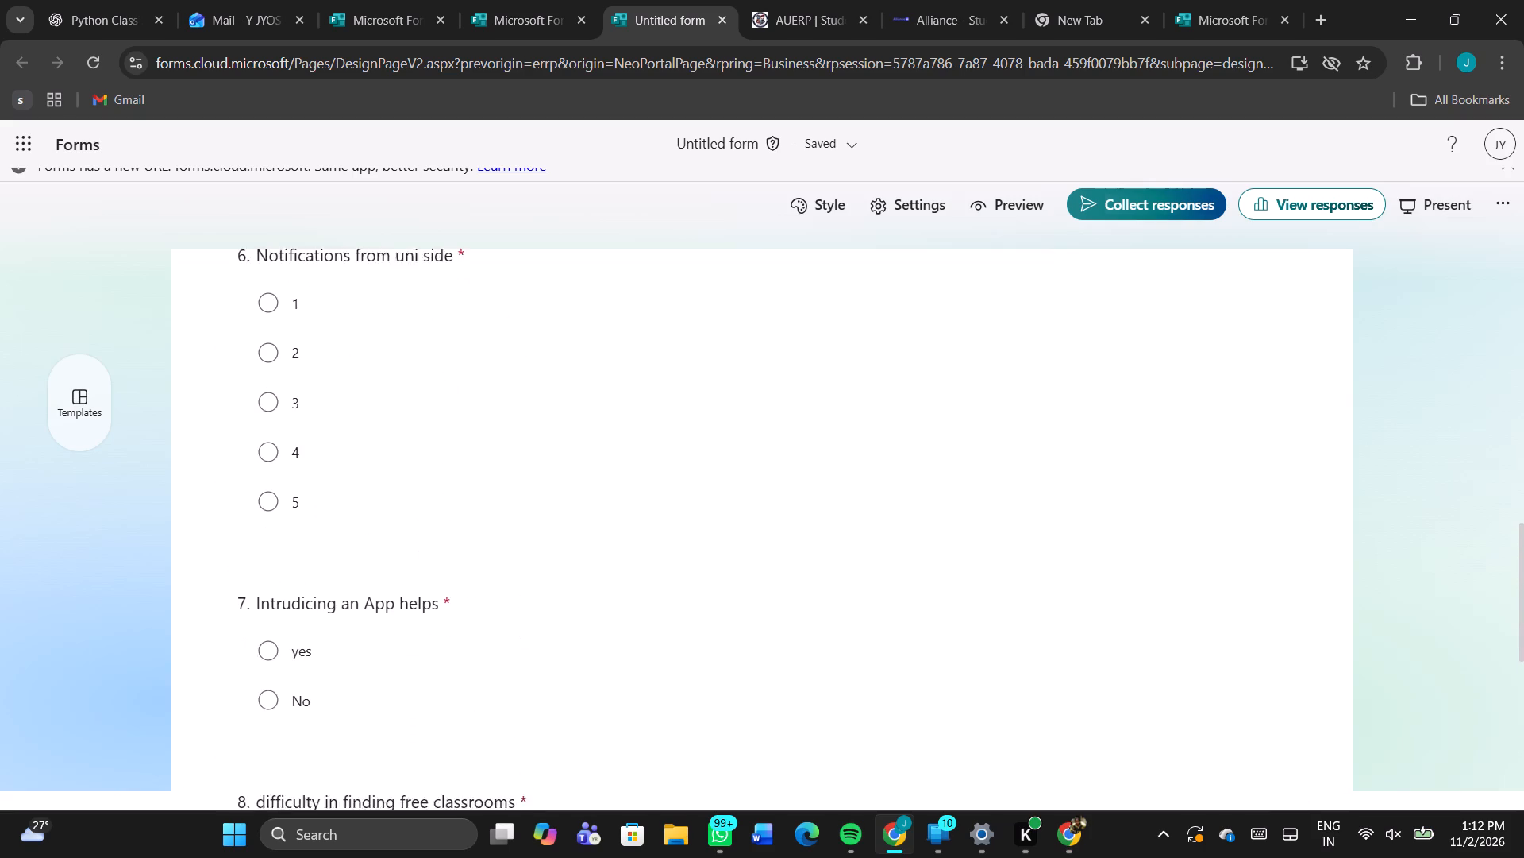
scroll(345, 647, up, 4)
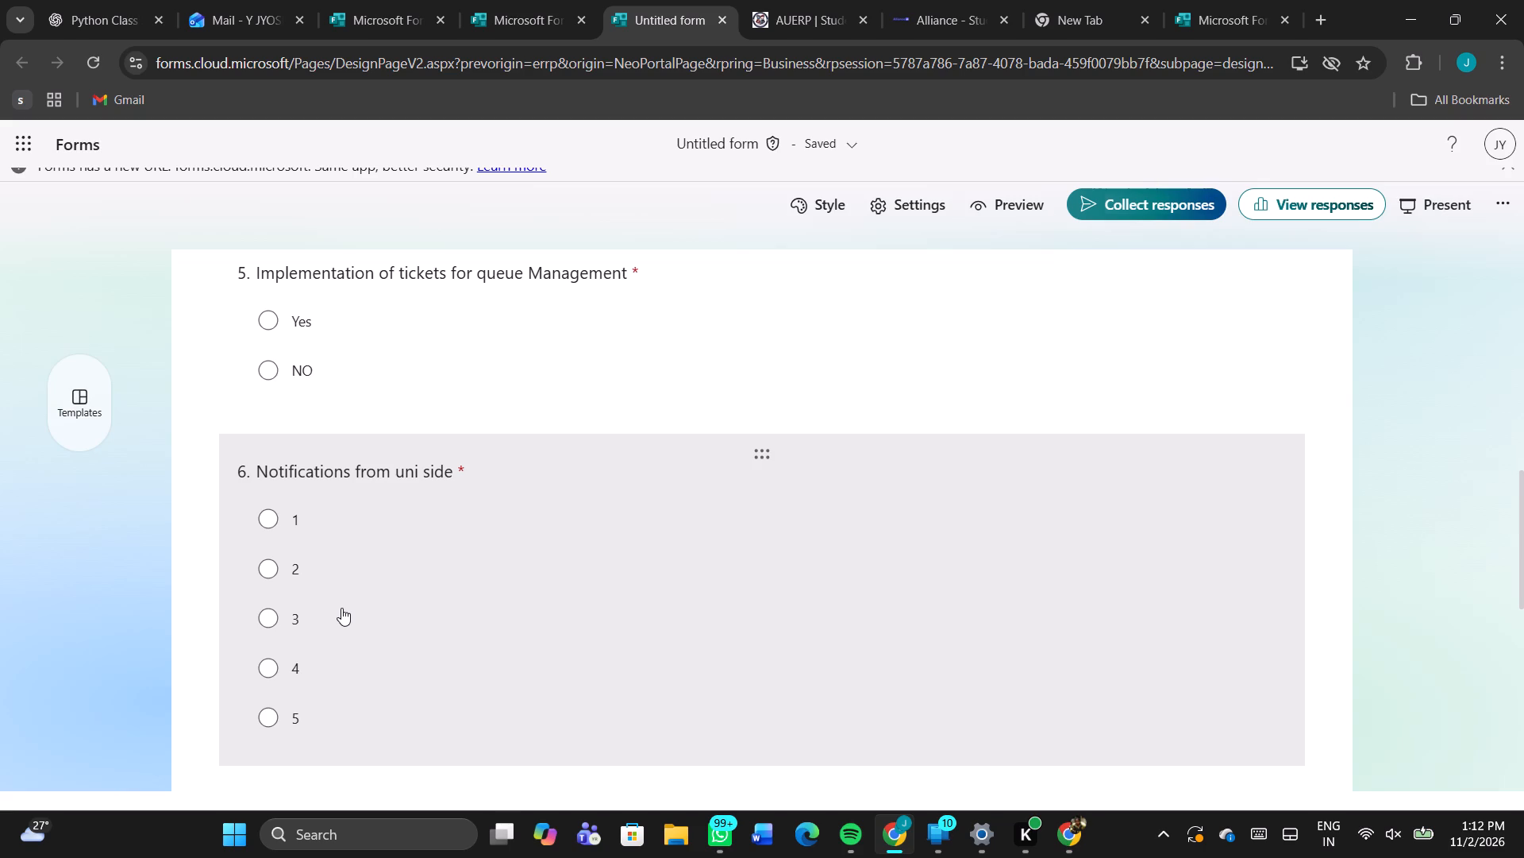
scroll(341, 608, up, 4)
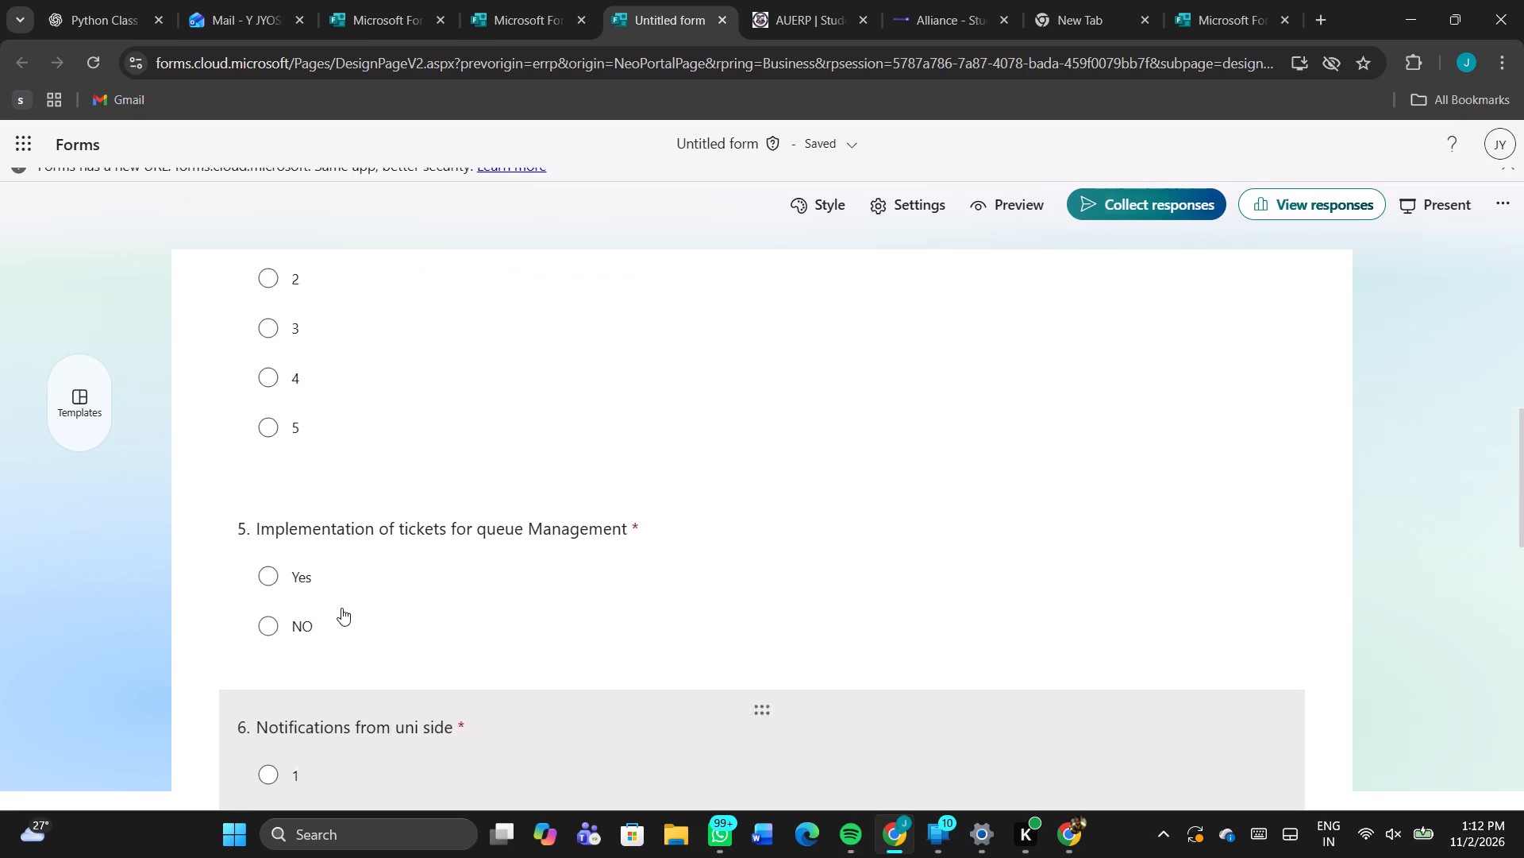
scroll(341, 608, up, 2)
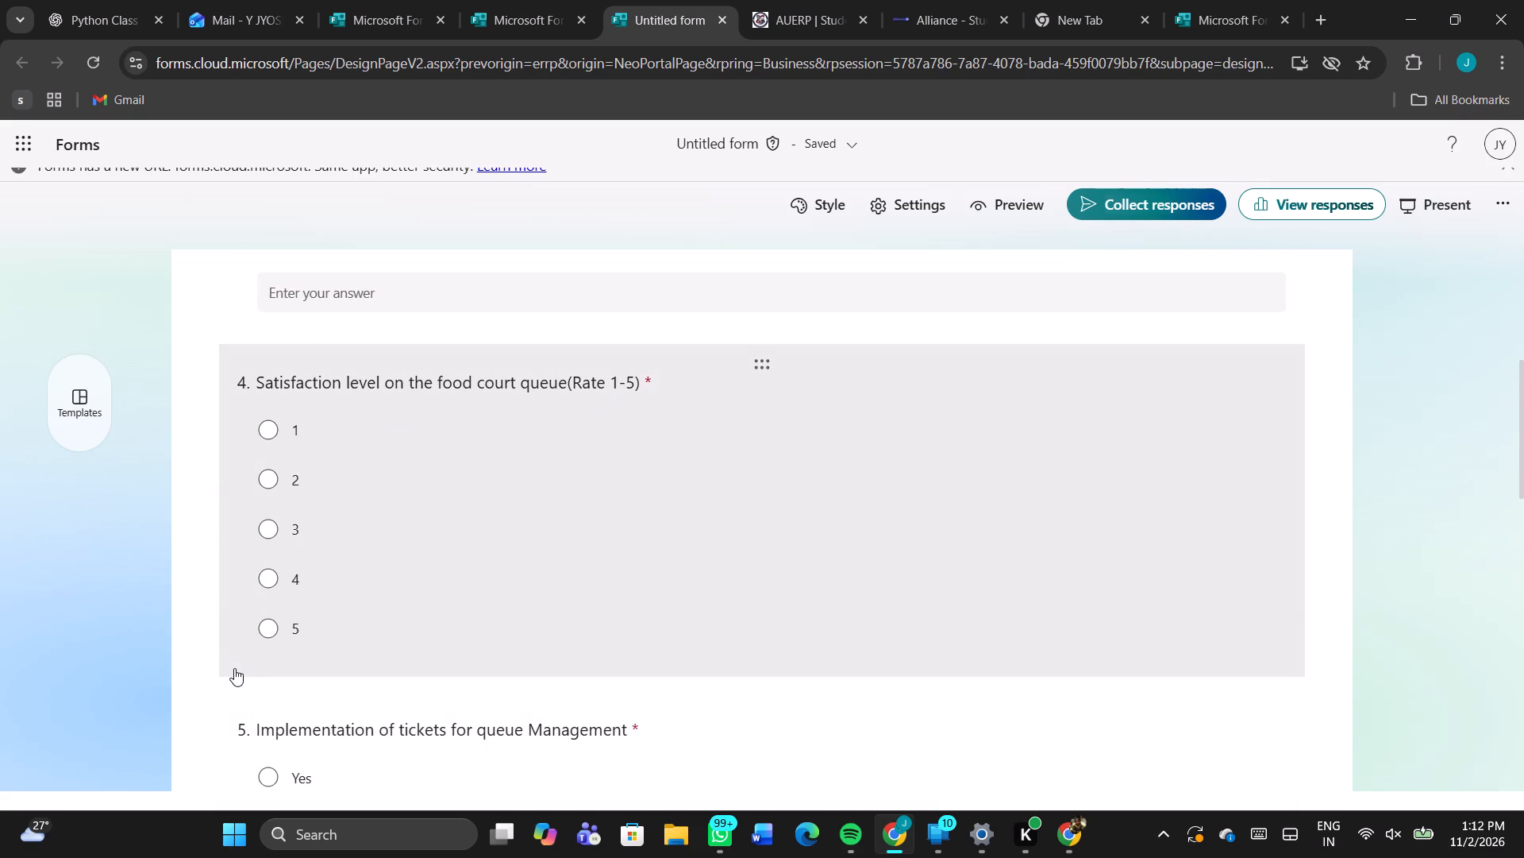
scroll(233, 669, down, 1)
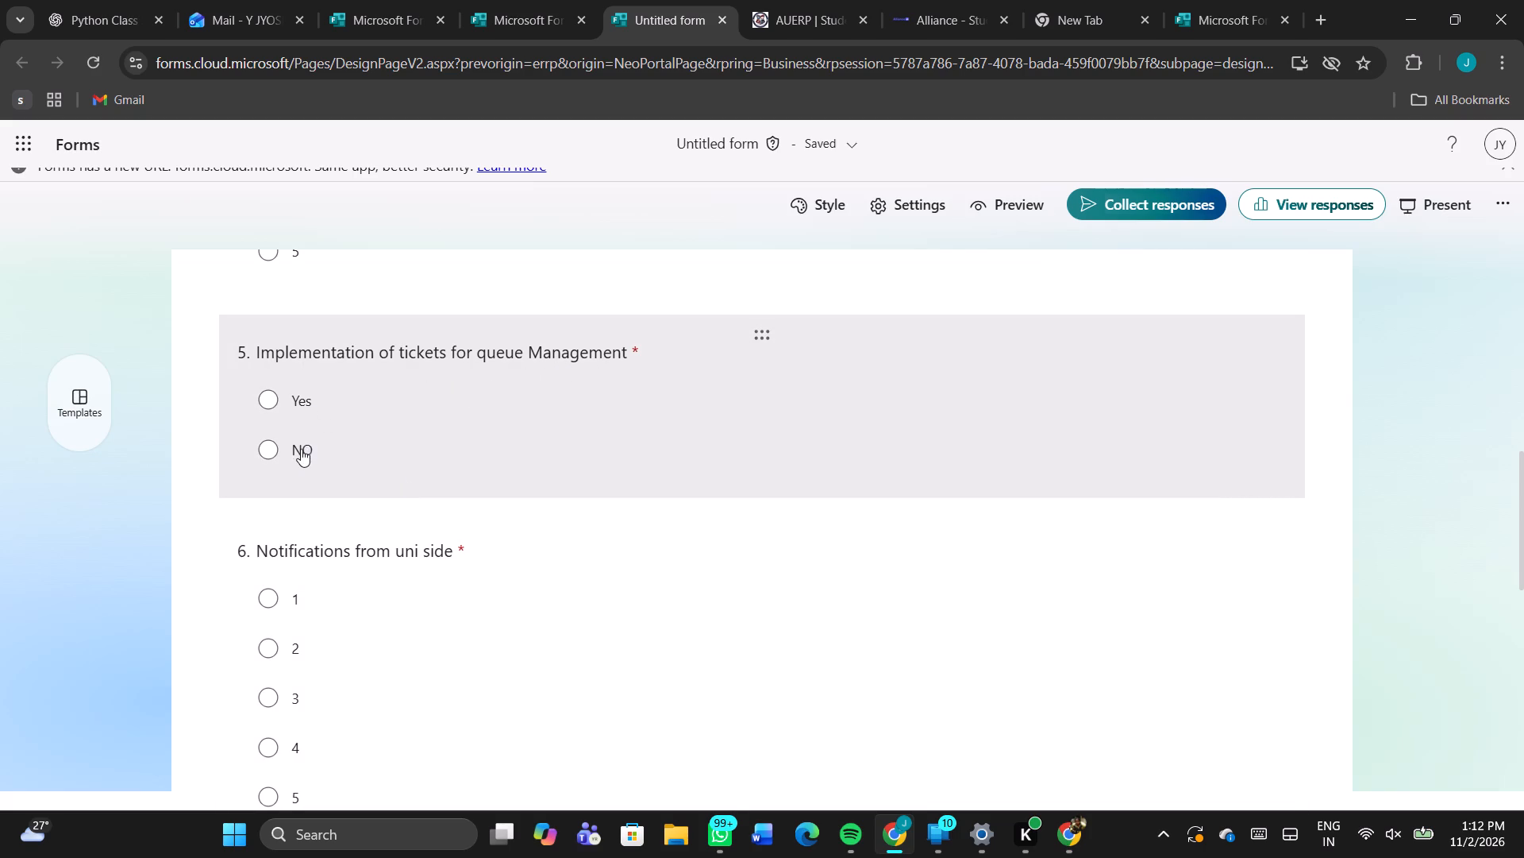
scroll(317, 525, down, 1)
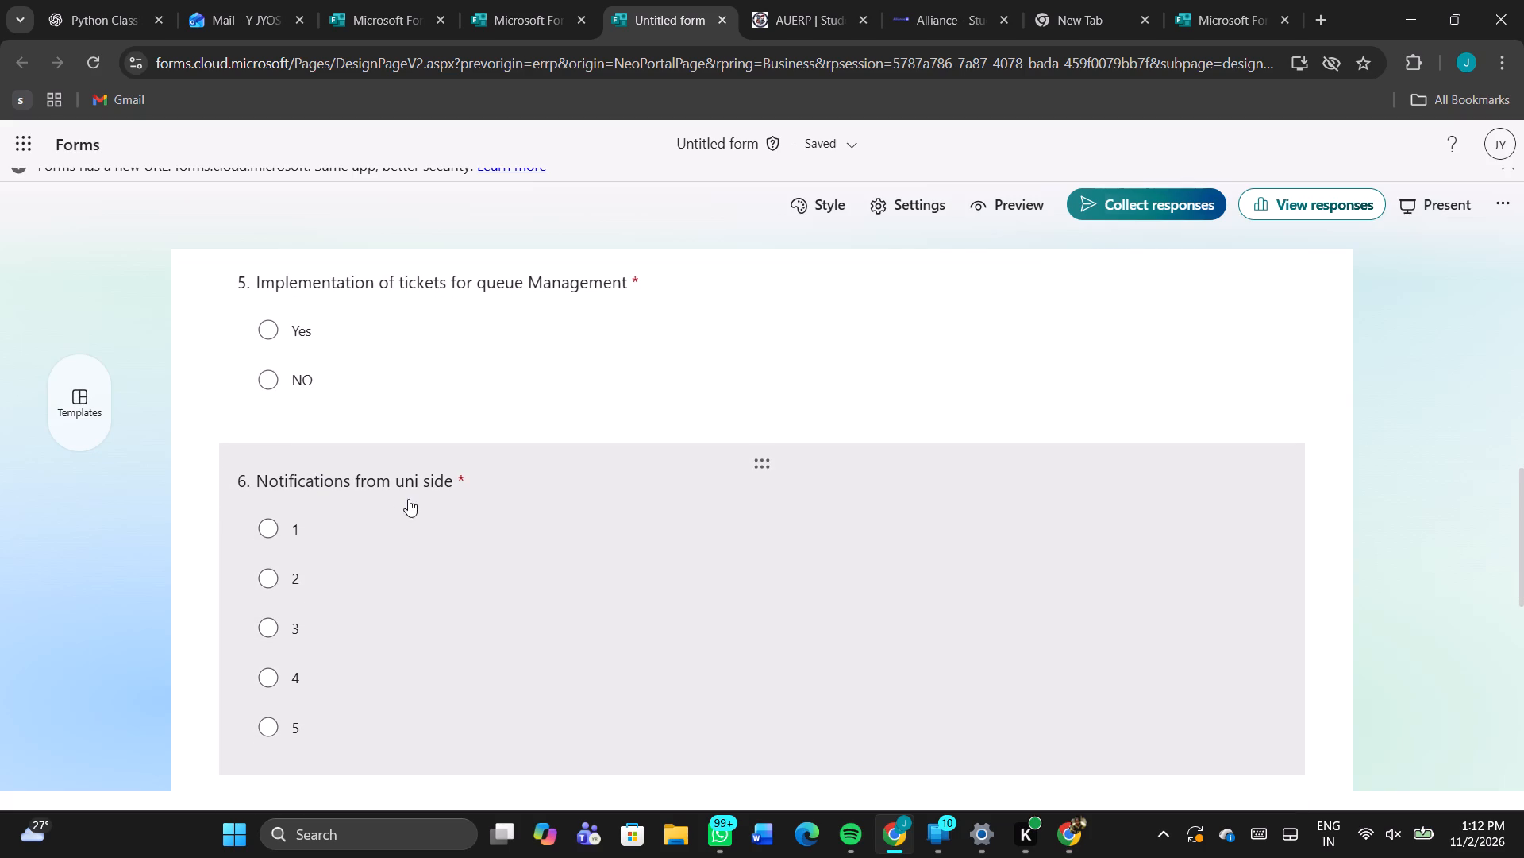
scroll(338, 665, down, 2)
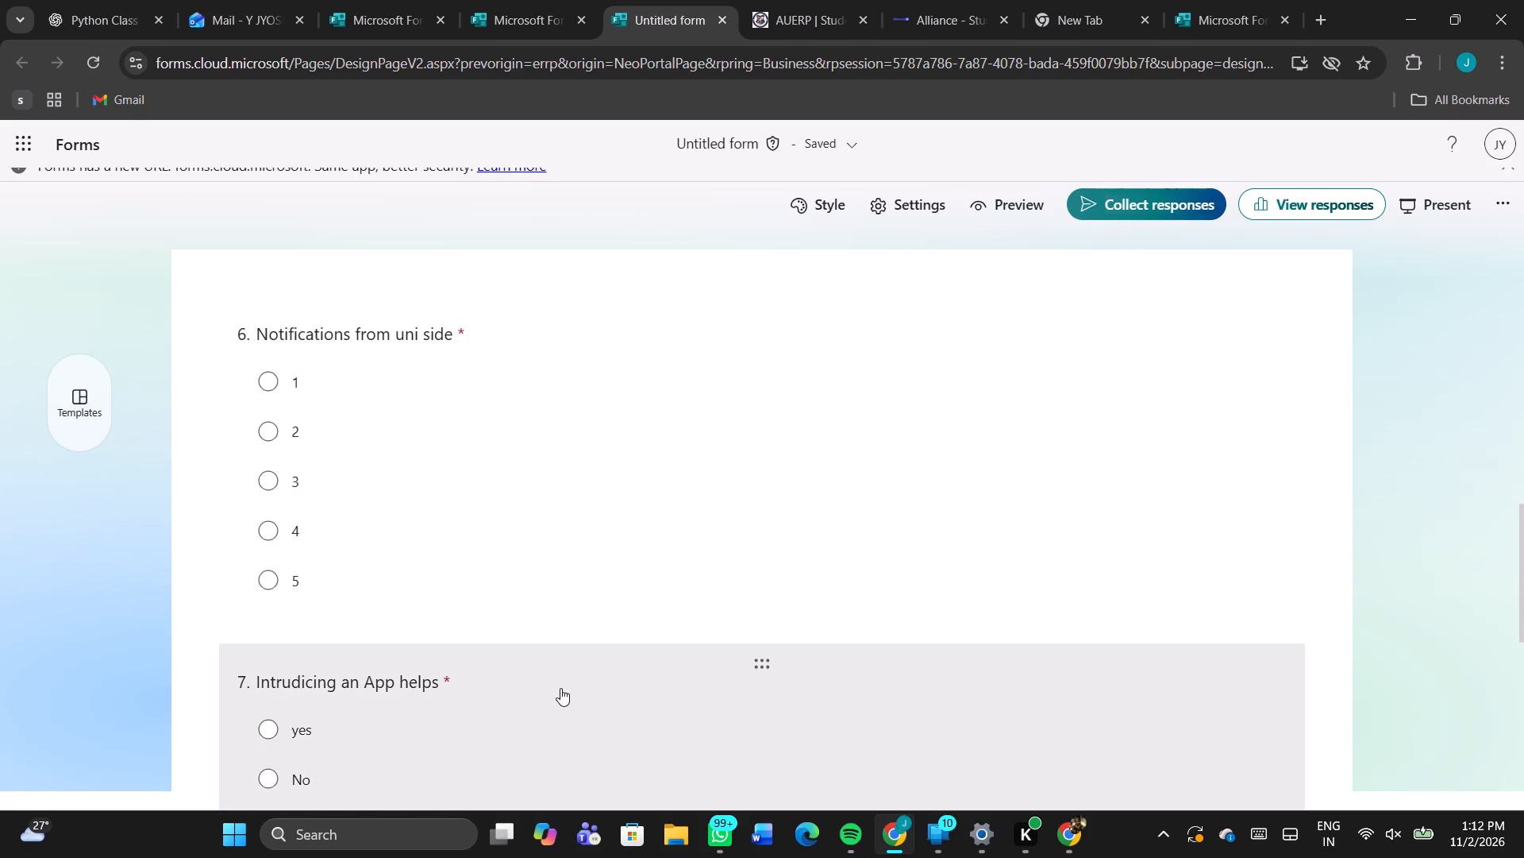
scroll(492, 687, down, 2)
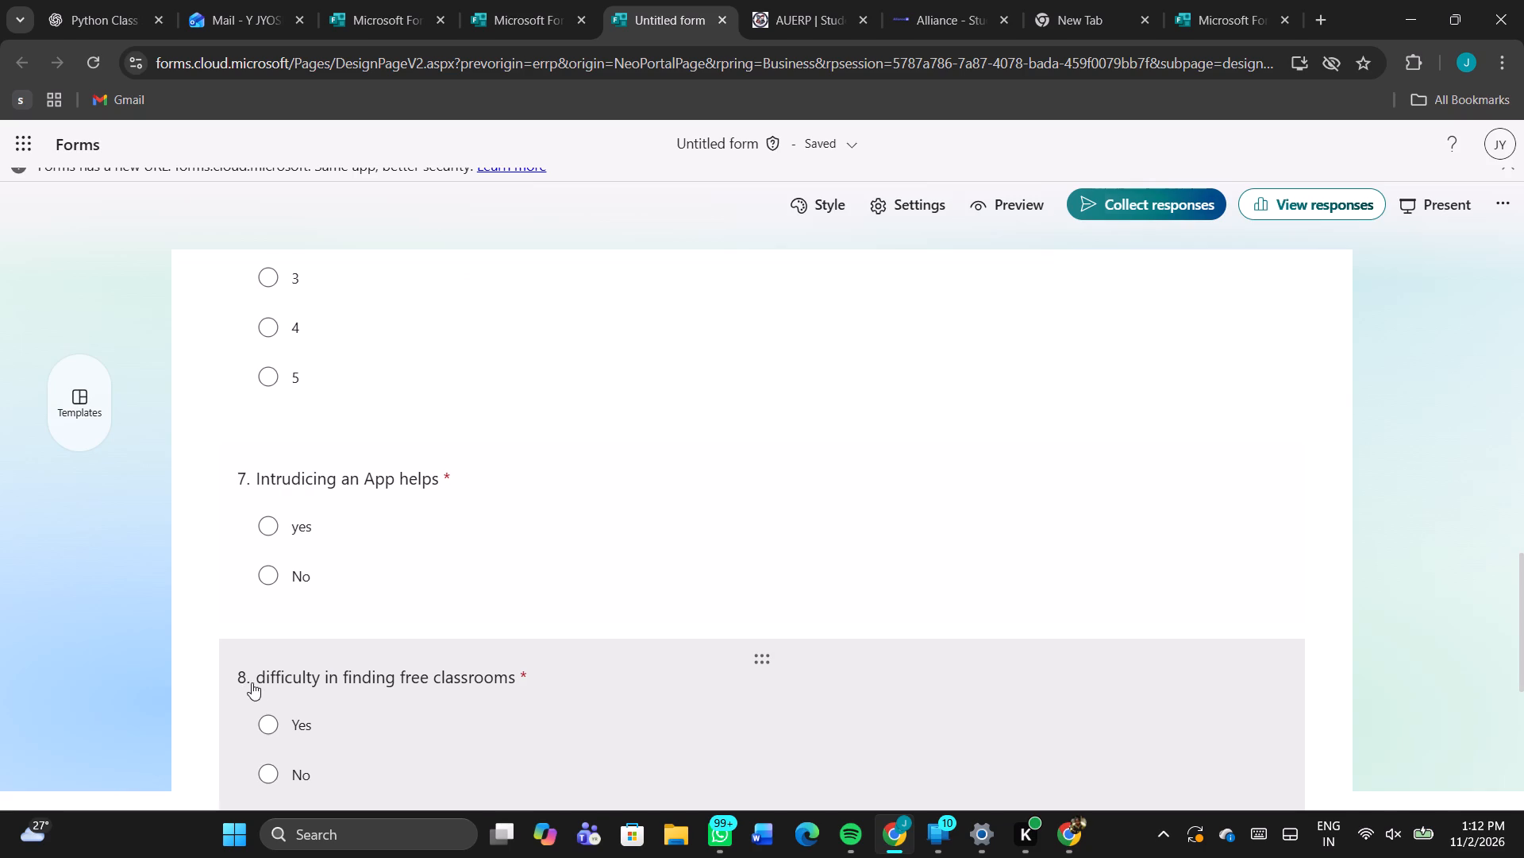
scroll(475, 717, down, 1)
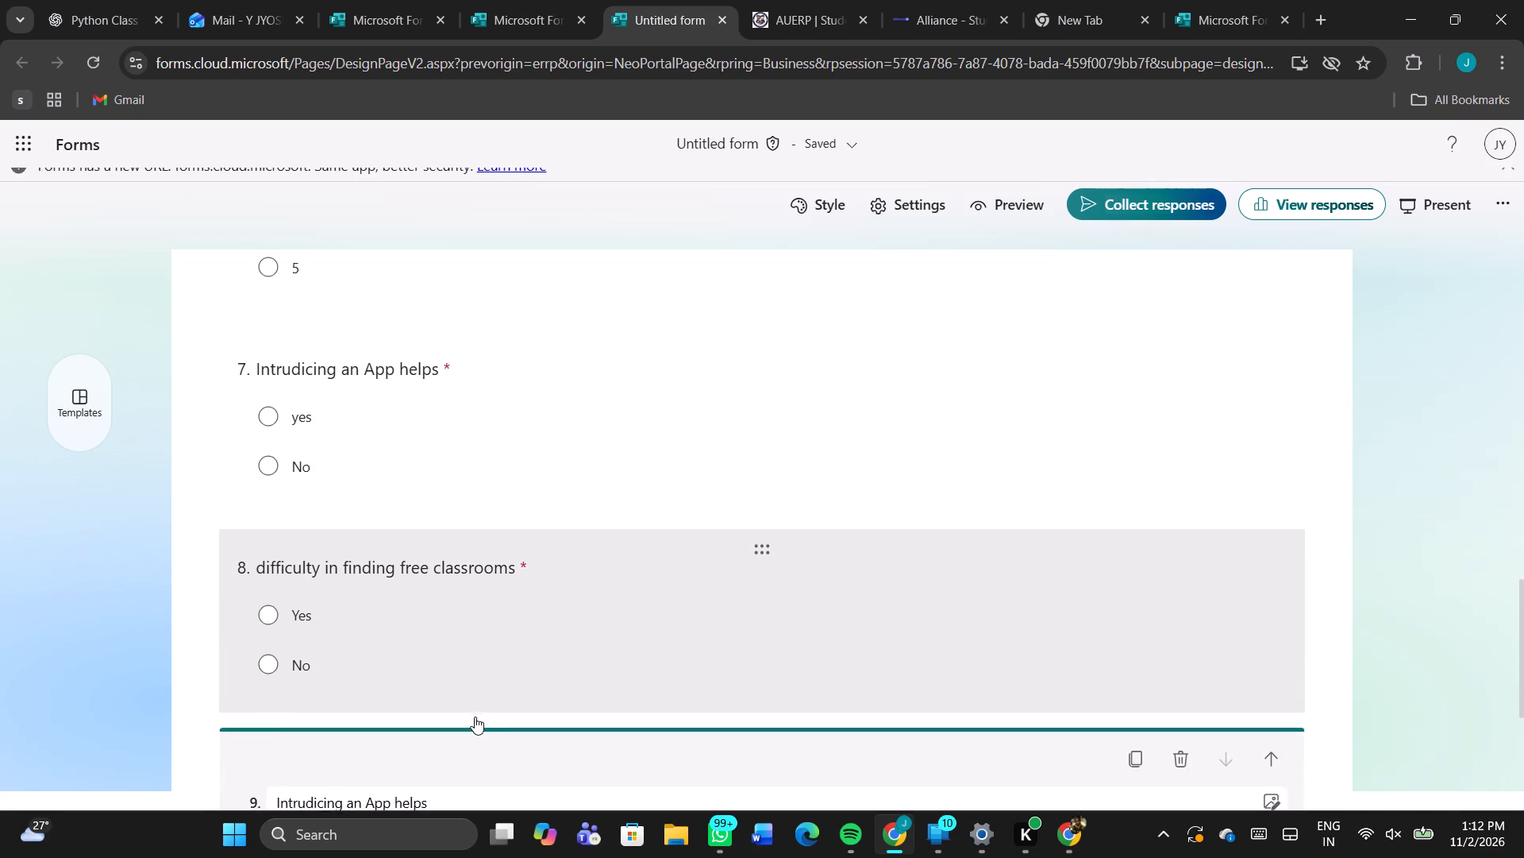
scroll(475, 717, down, 1)
scroll(338, 742, down, 2)
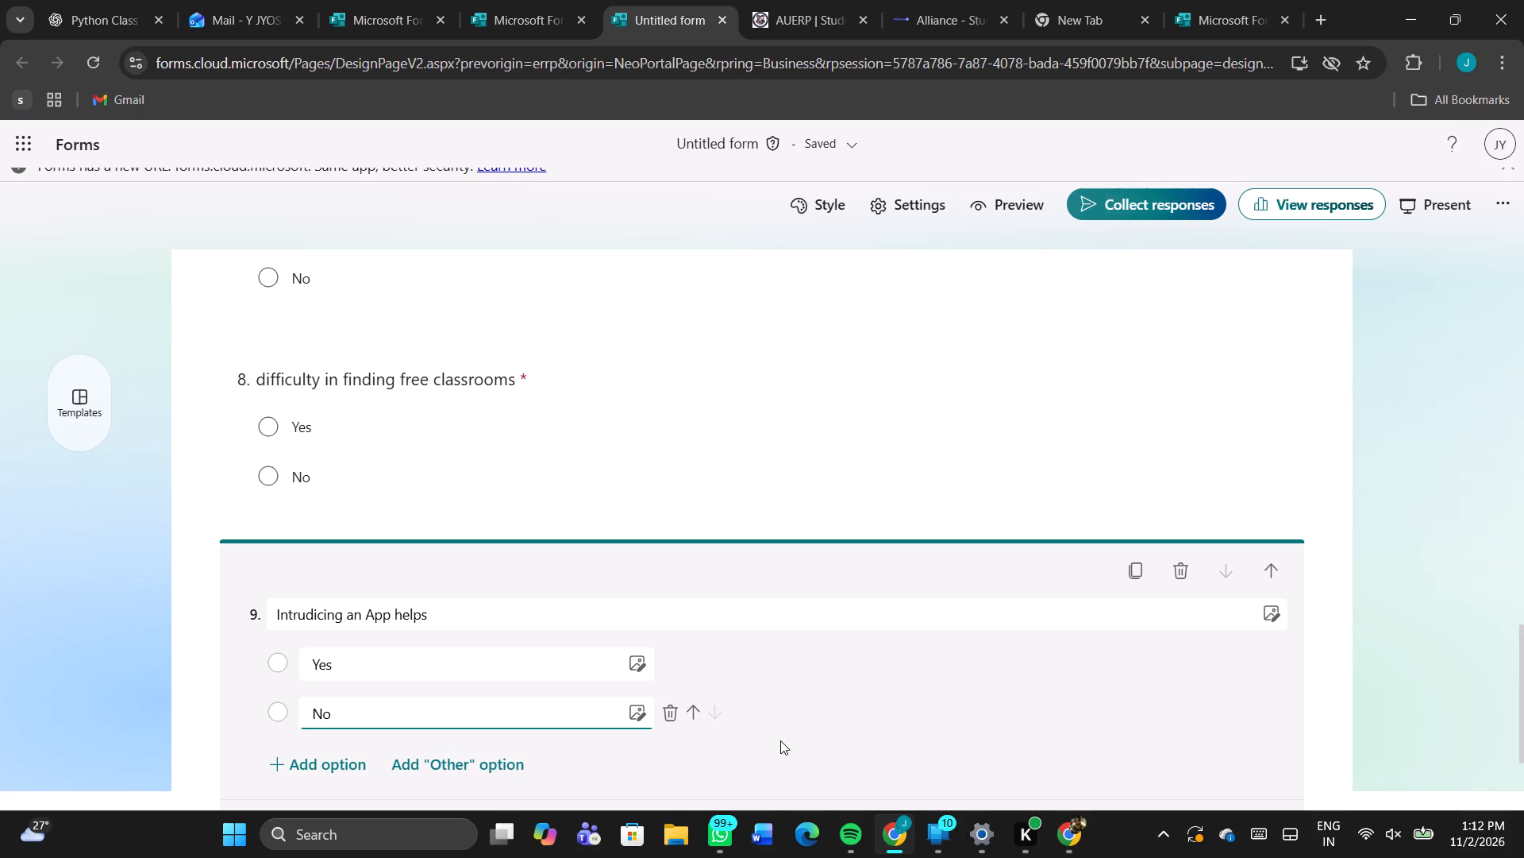
scroll(789, 857, up, 2)
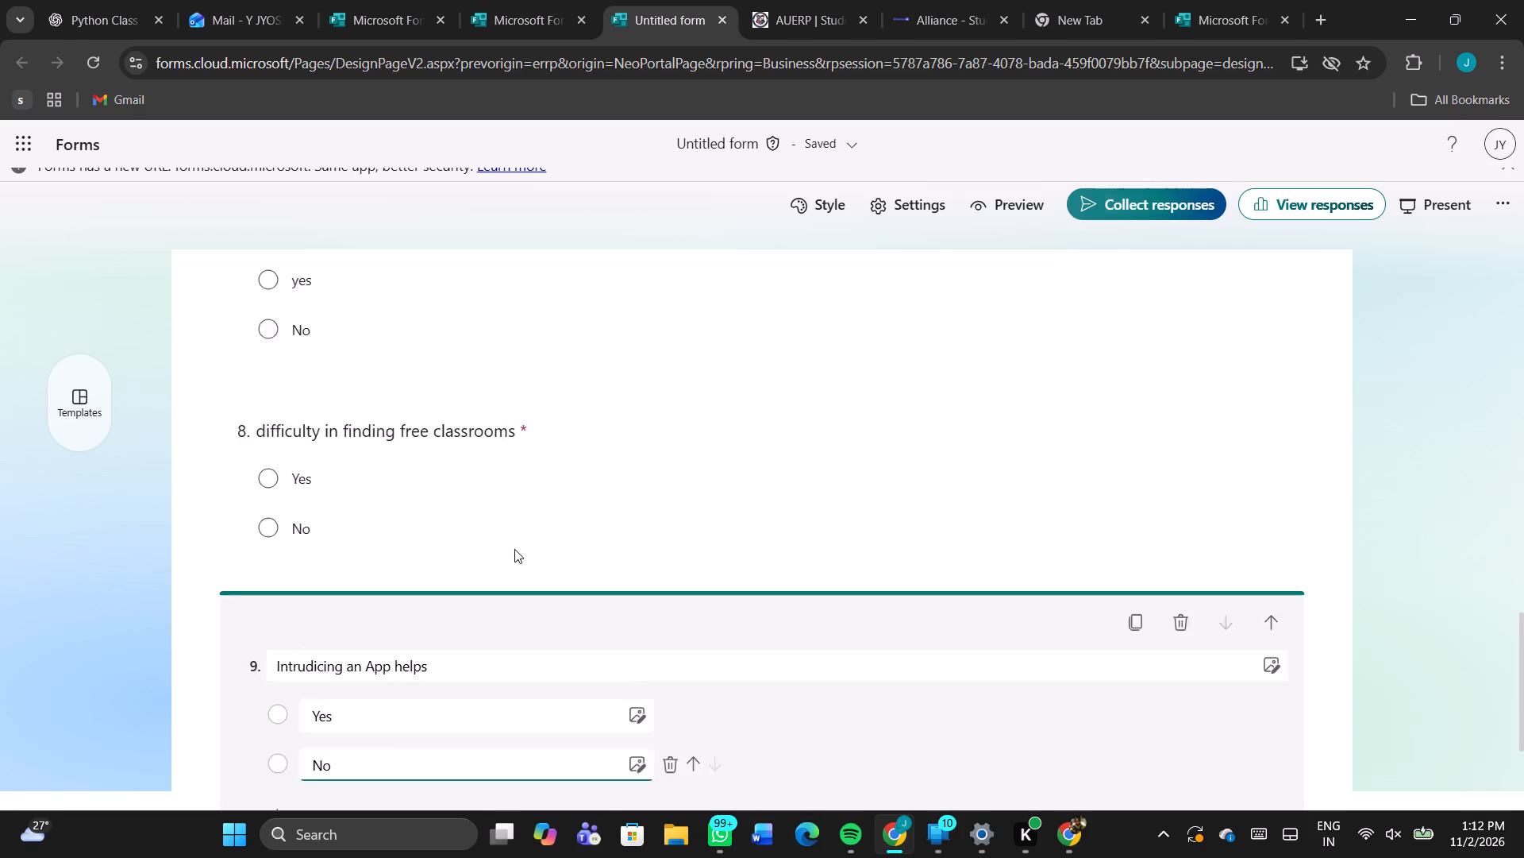
scroll(514, 549, up, 3)
scroll(514, 549, down, 3)
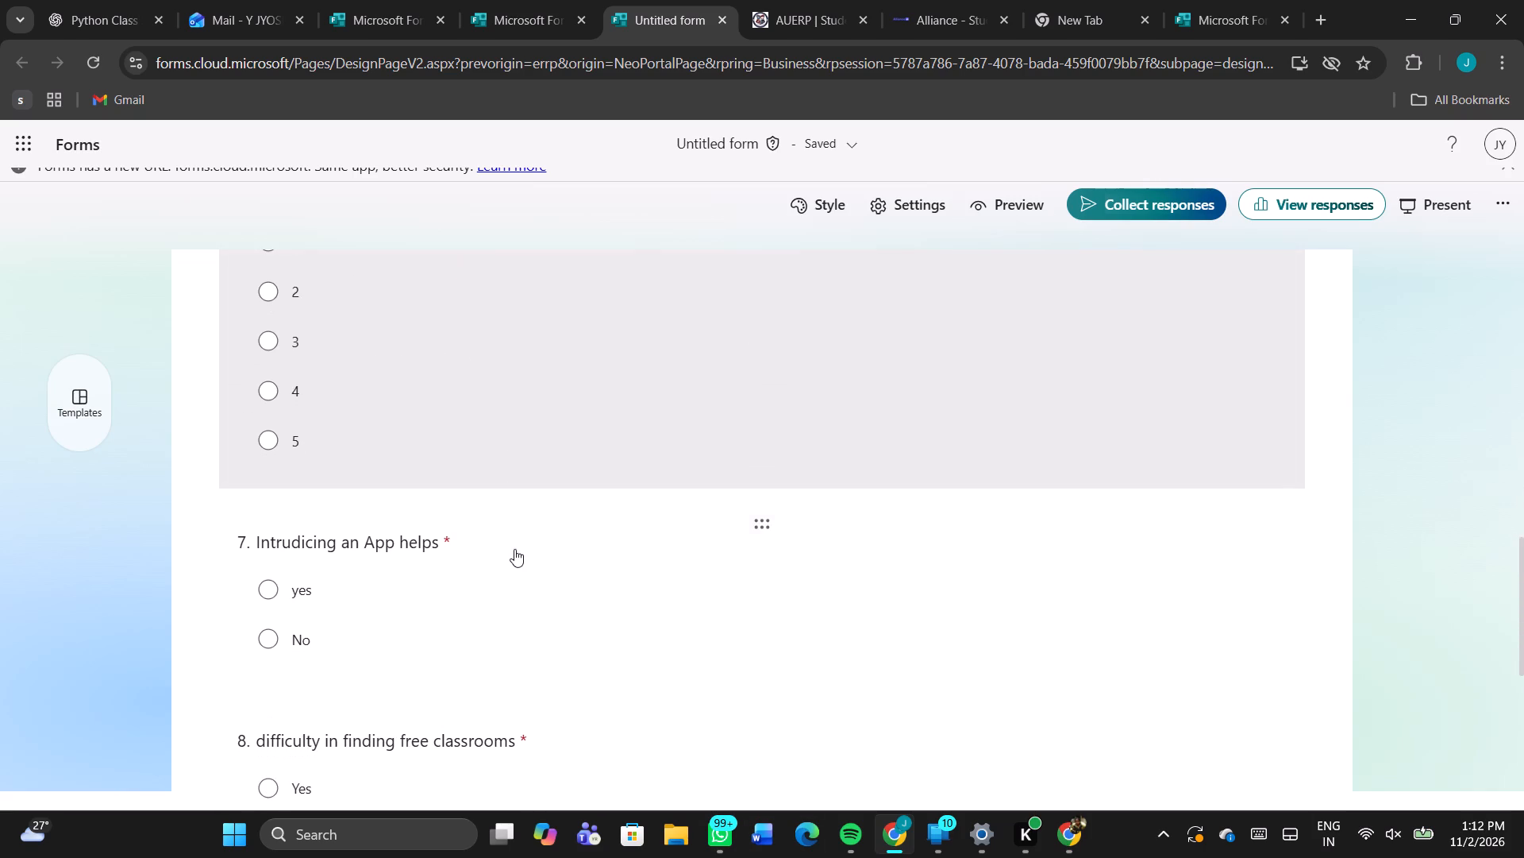
scroll(511, 574, down, 1)
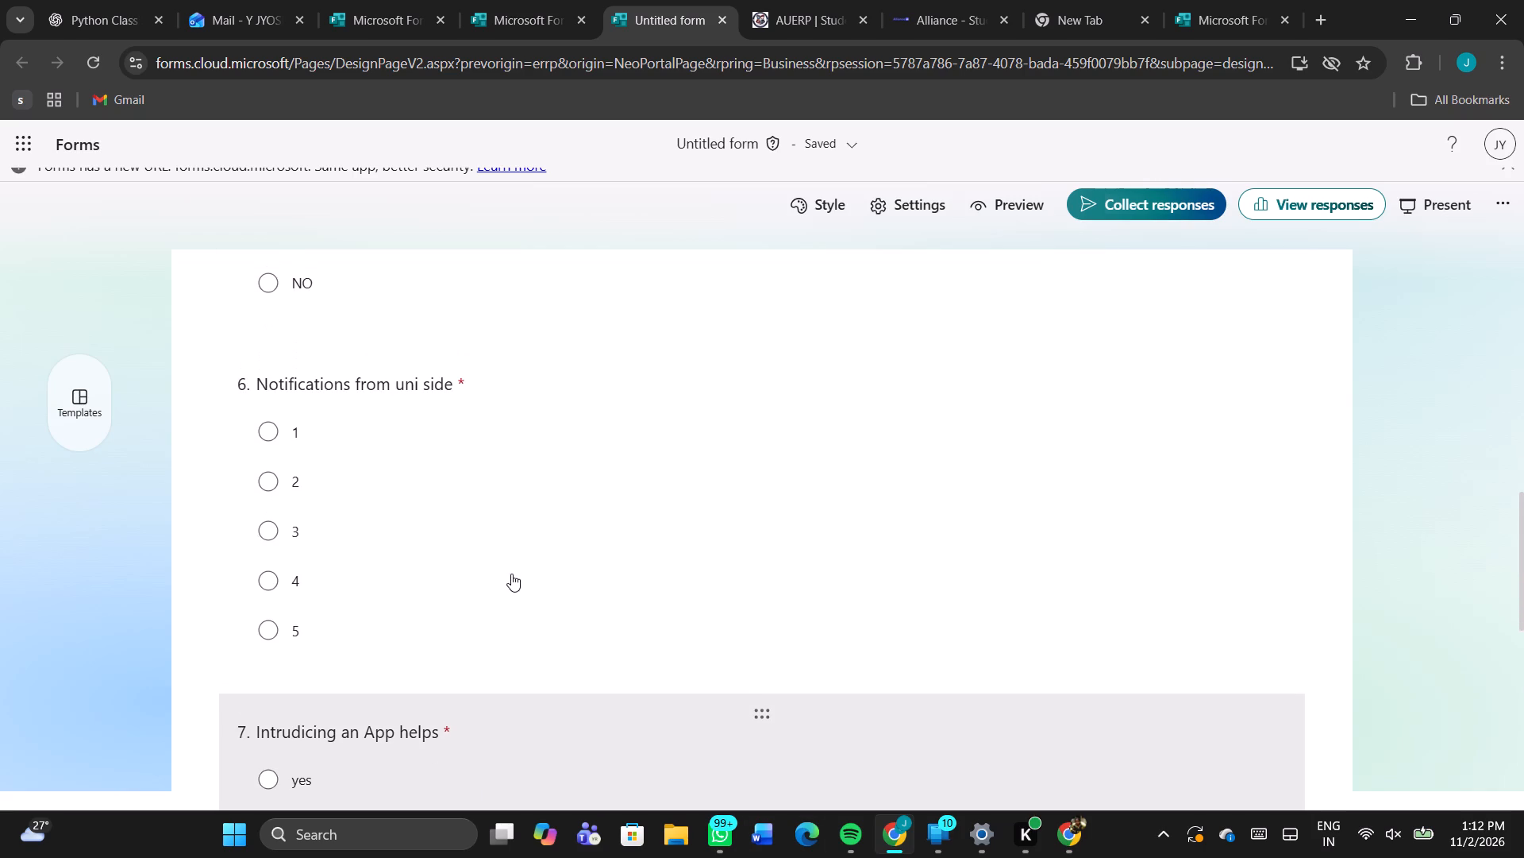
scroll(511, 574, down, 1)
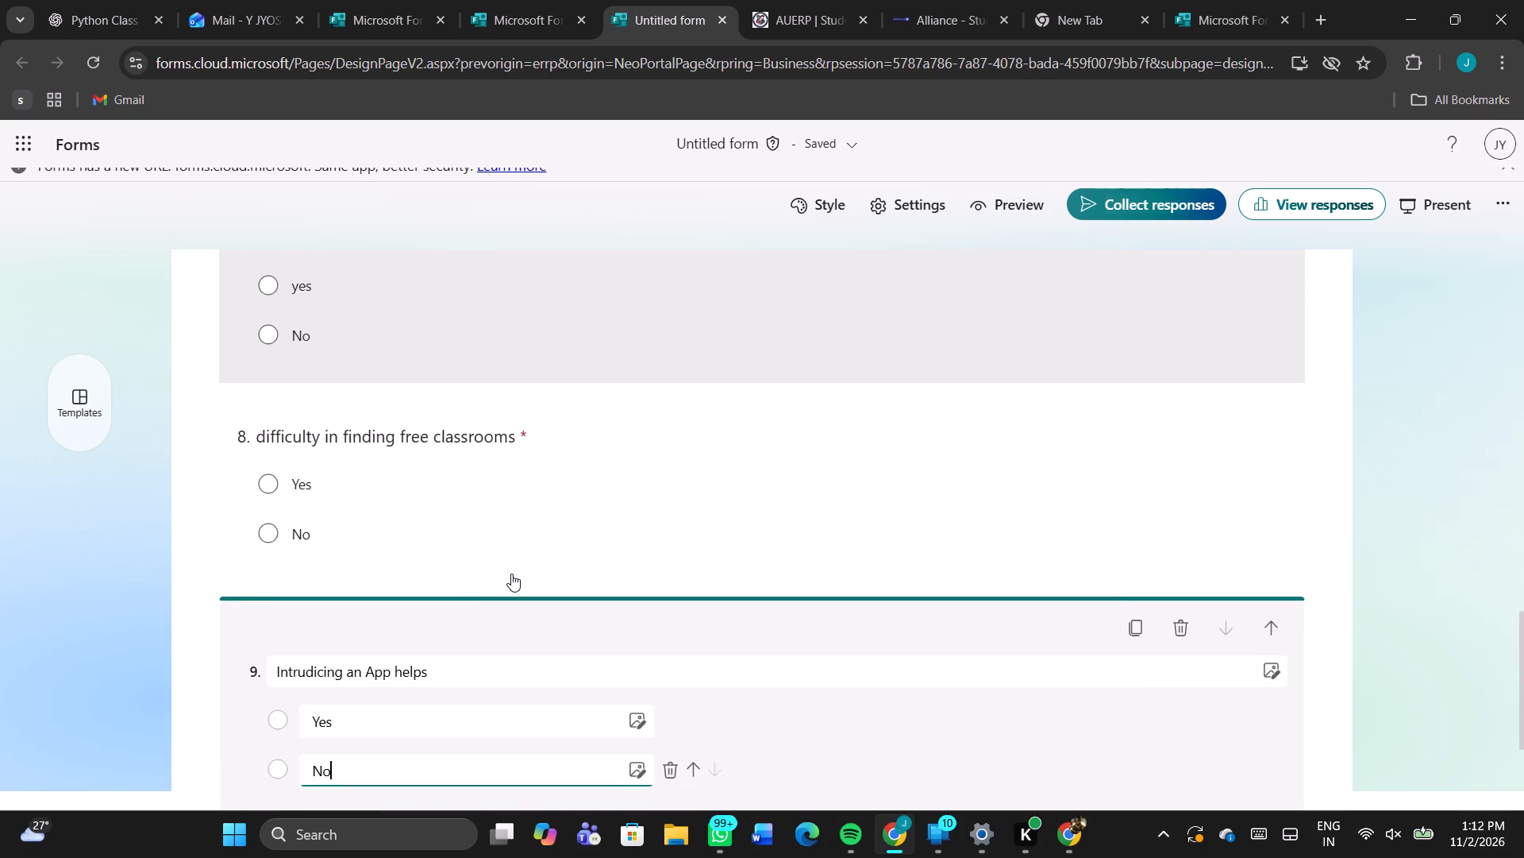
Change the first word of question 9's title so it reads "Intruducing an App helps".
scroll(511, 574, down, 2)
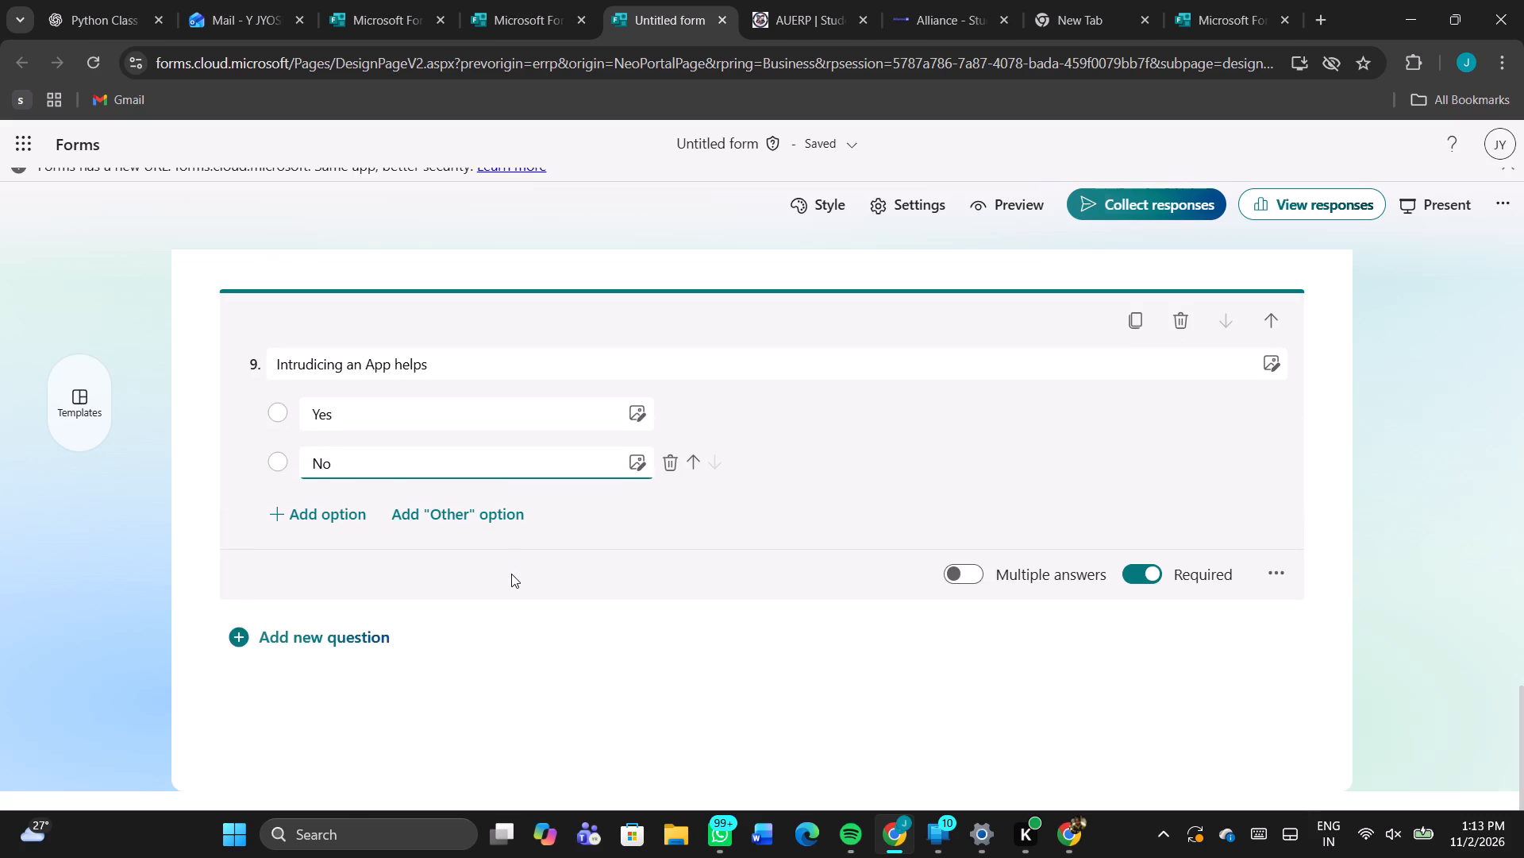
click(316, 361)
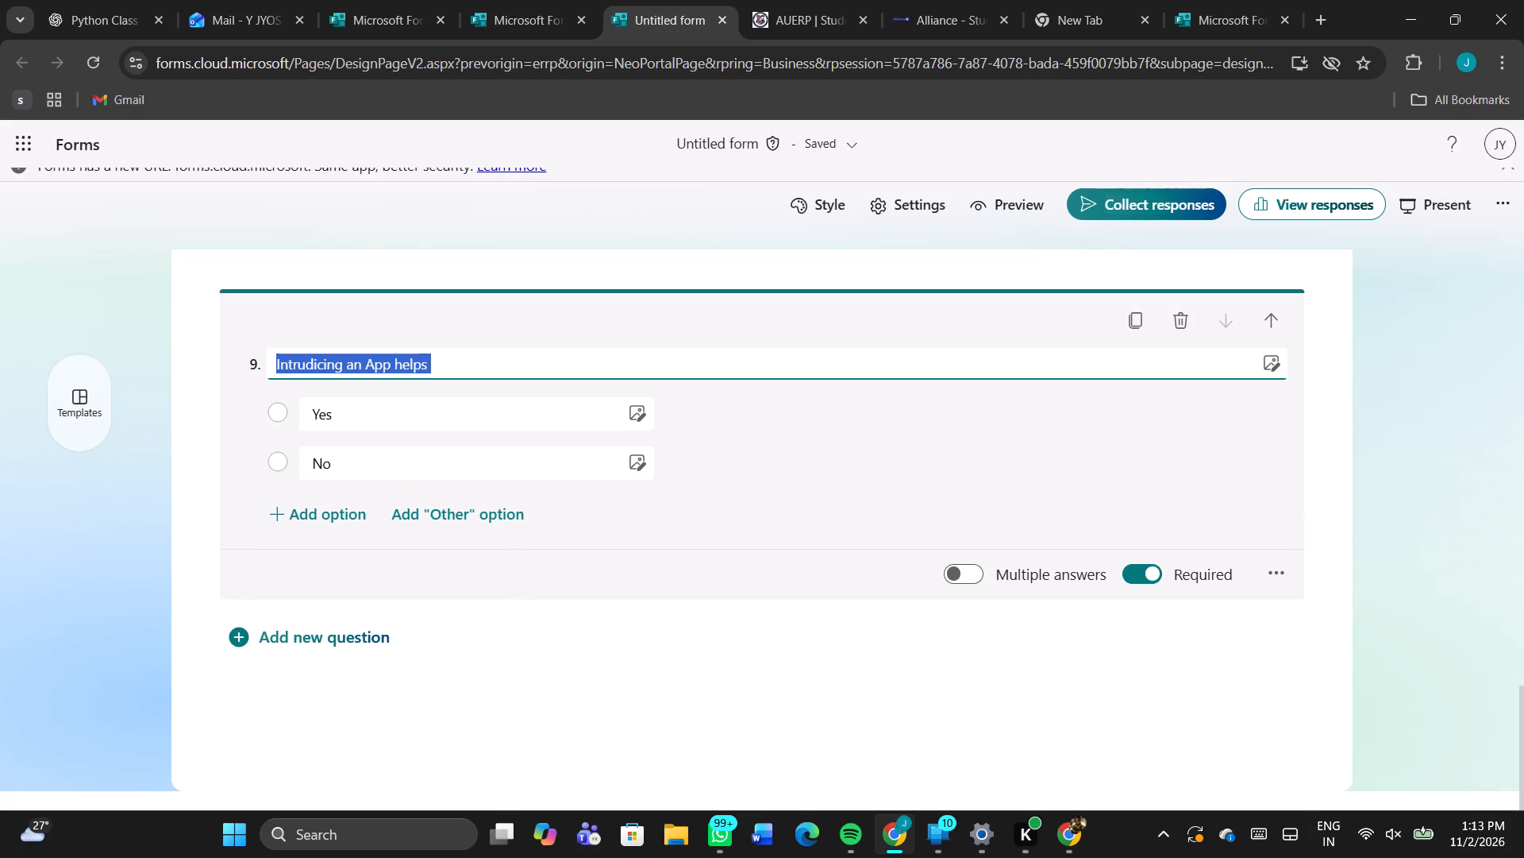
click(316, 361)
key(BackSpace)
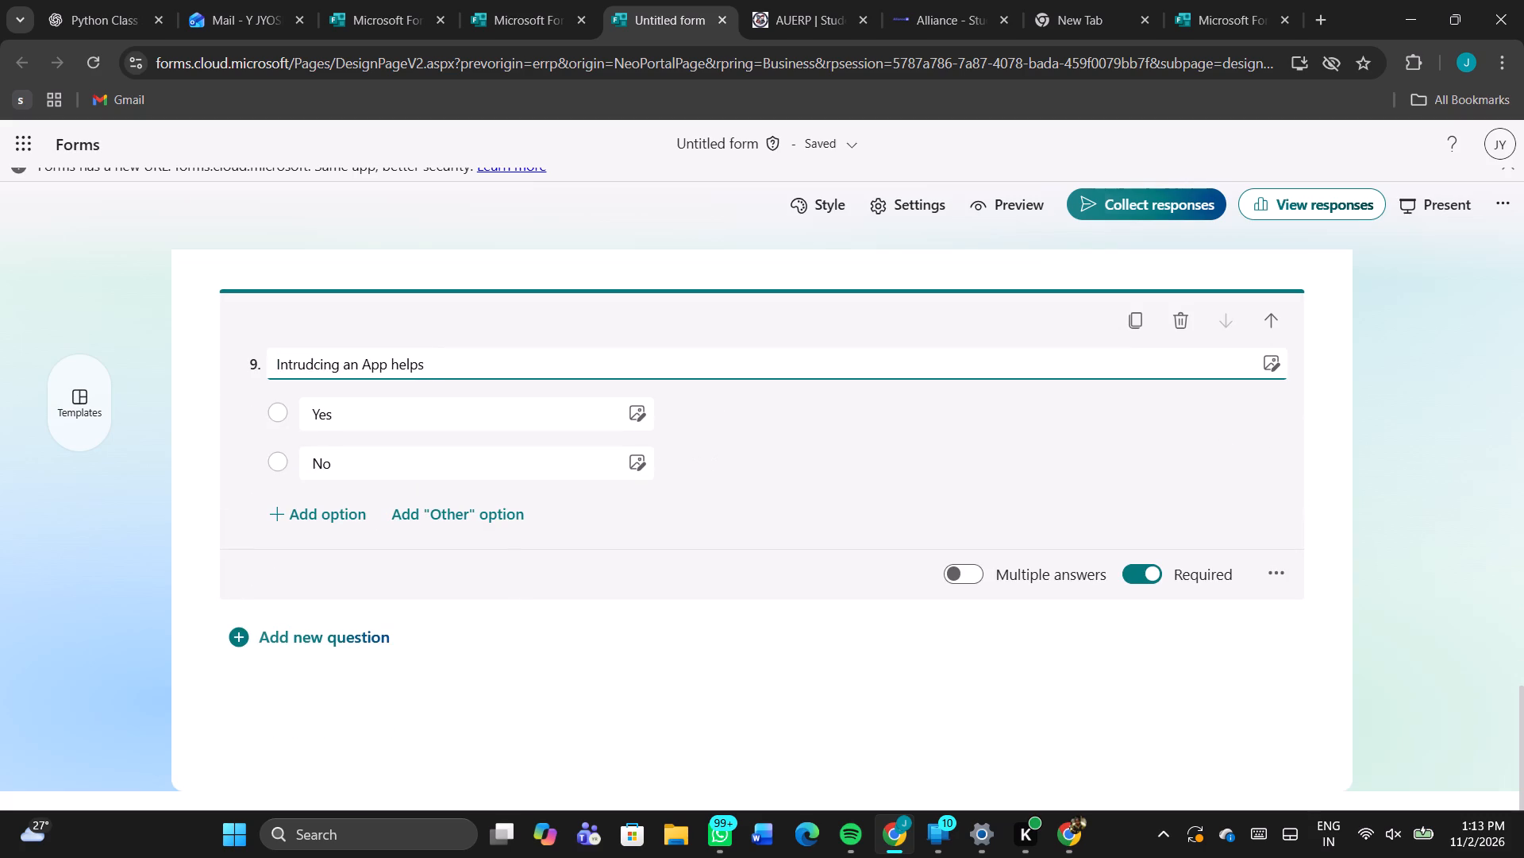
key(u)
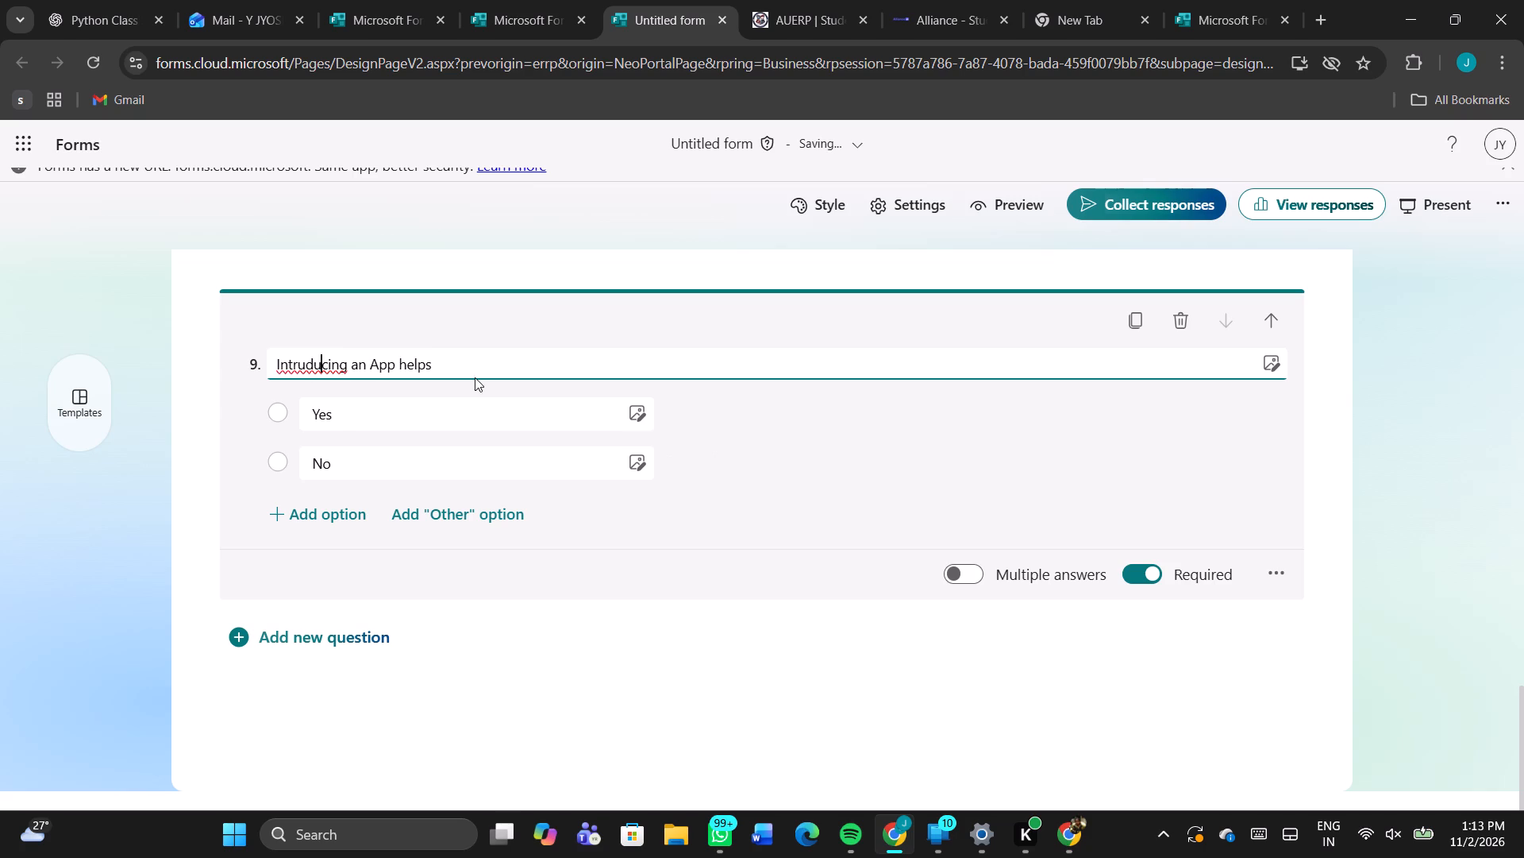
Reword question 8's title as "Facing difficulty in finding free classrooms".
scroll(471, 374, up, 2)
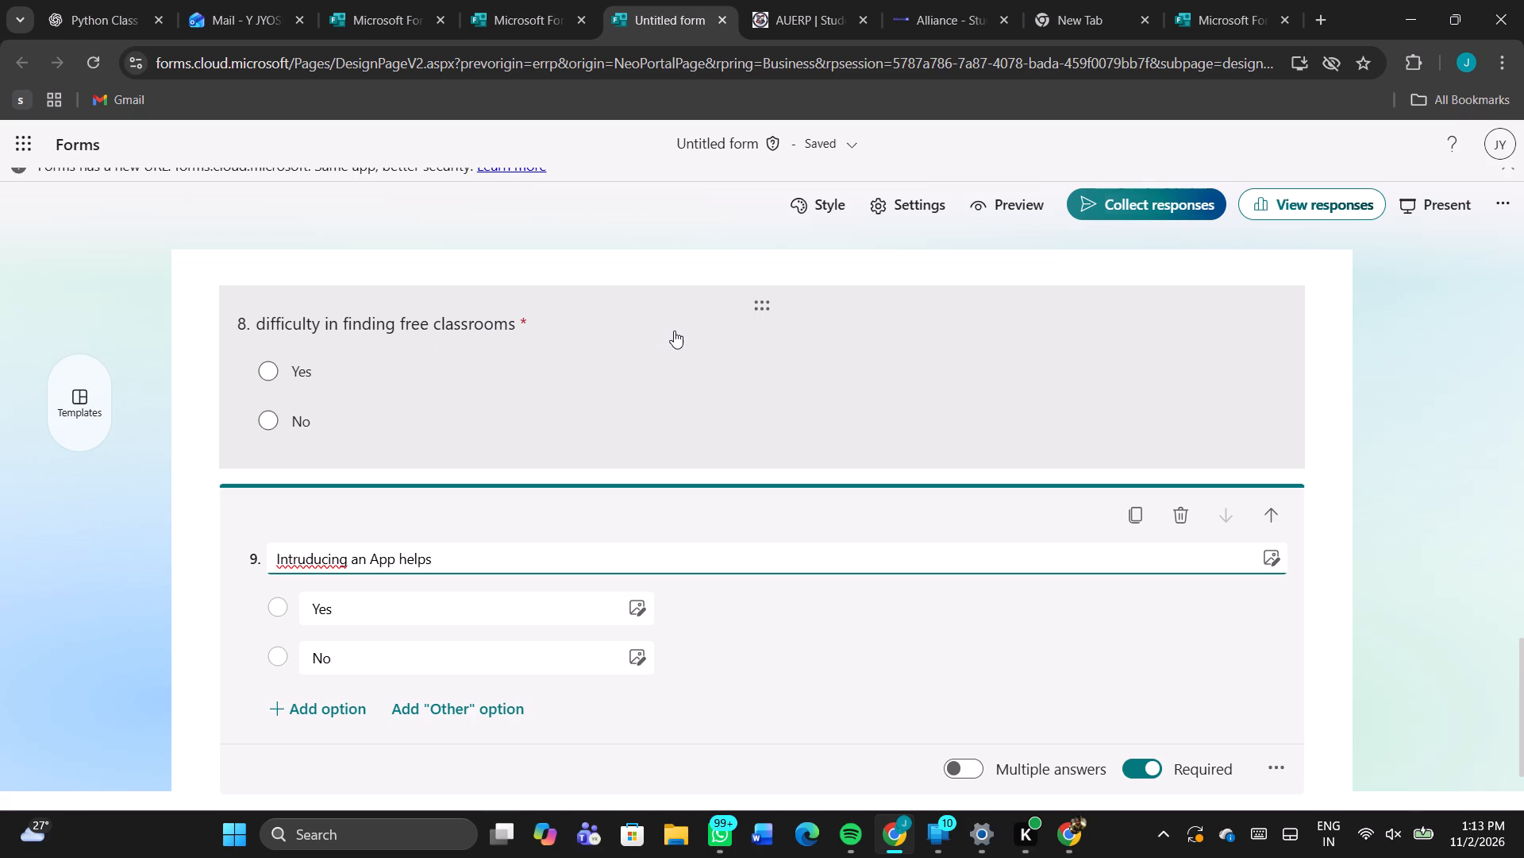
click(453, 315)
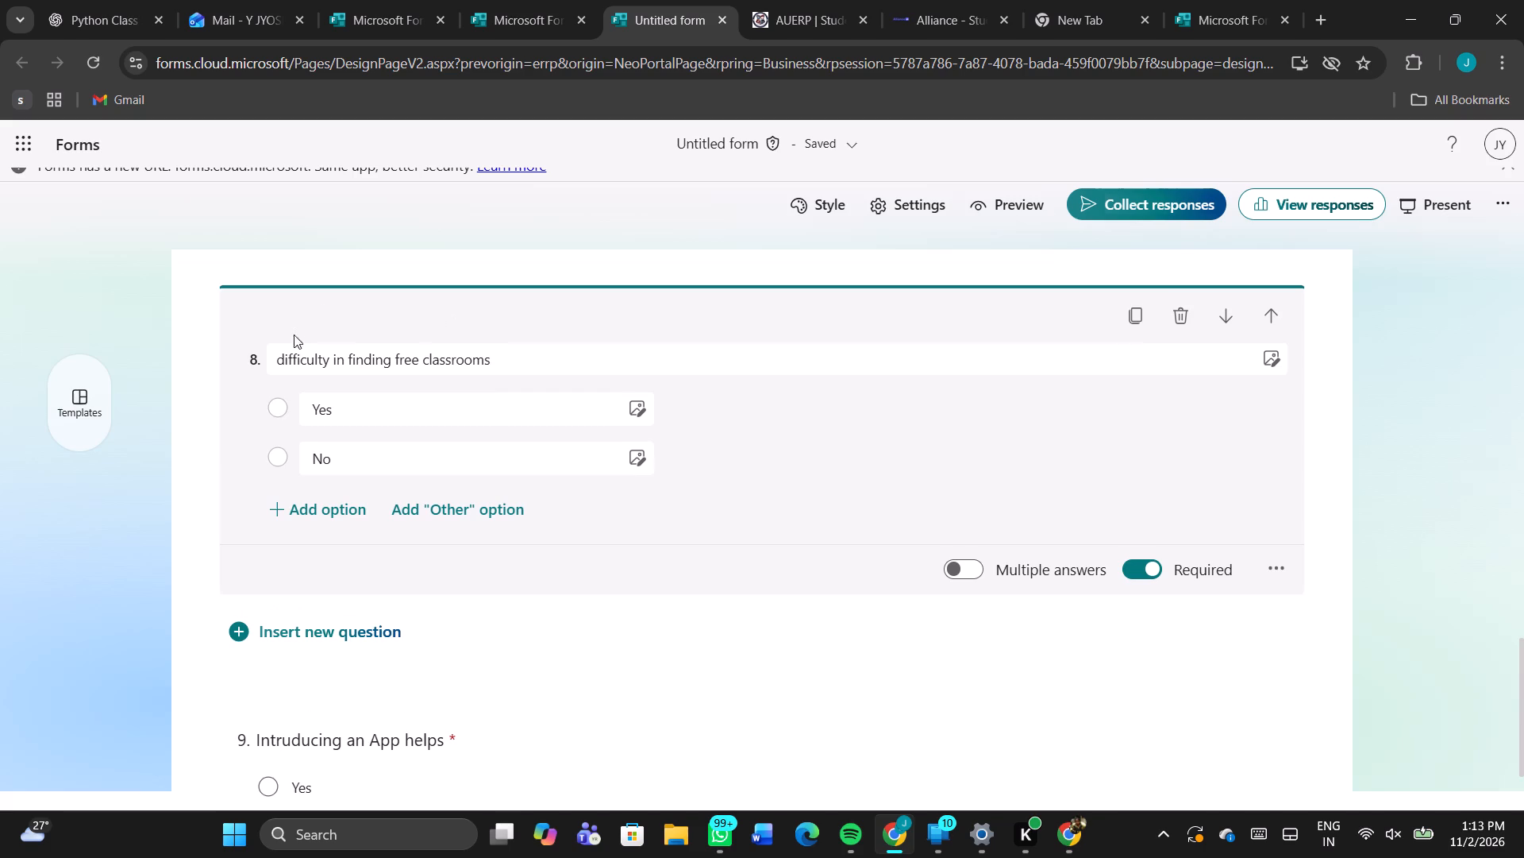
click(279, 357)
click(279, 357)
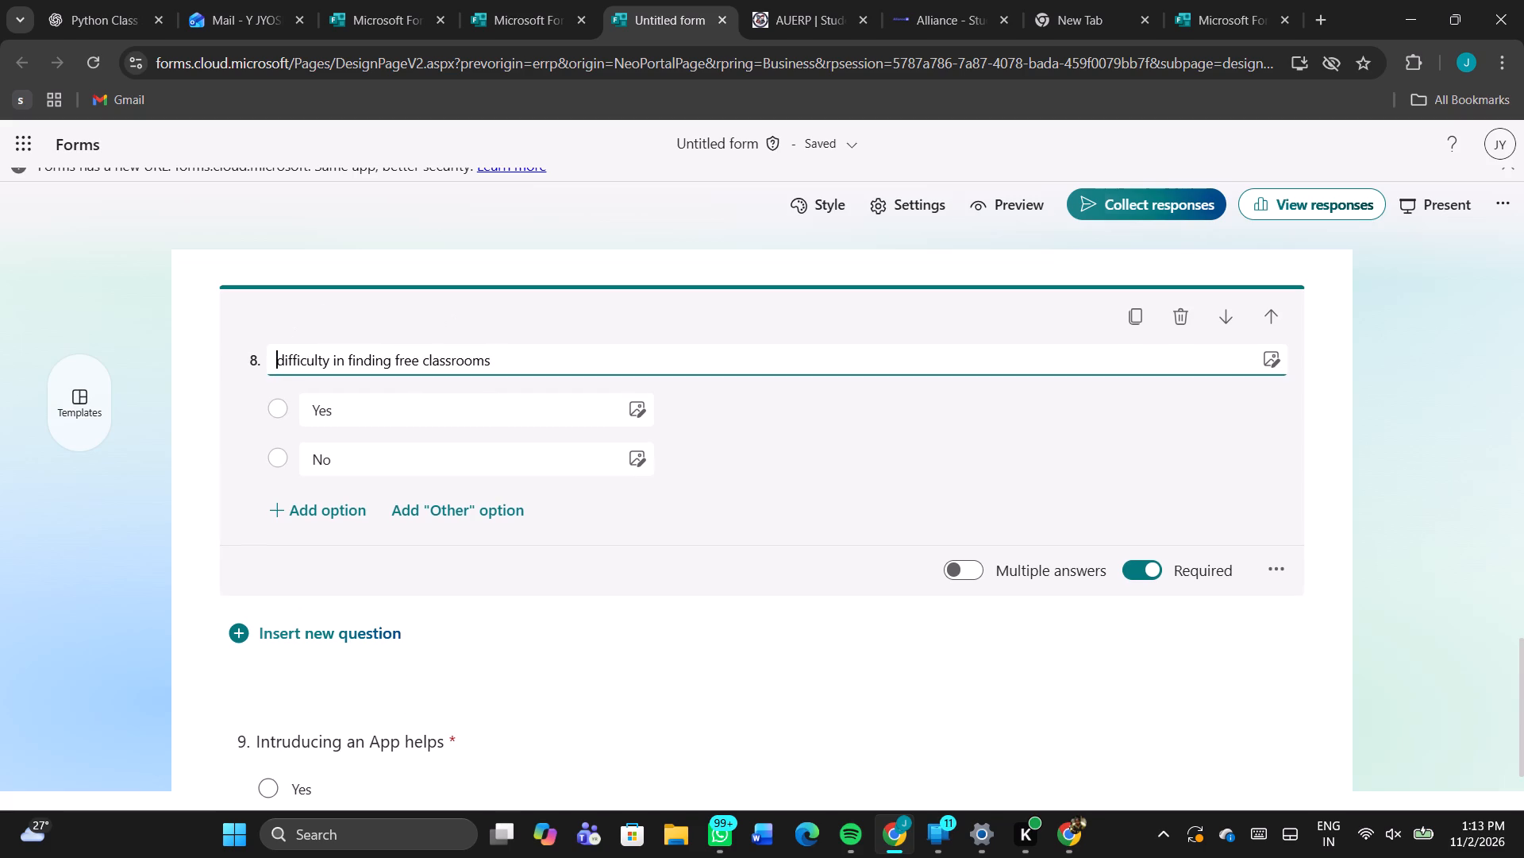
key(space)
text(FAcing)
key(space)
click(296, 362)
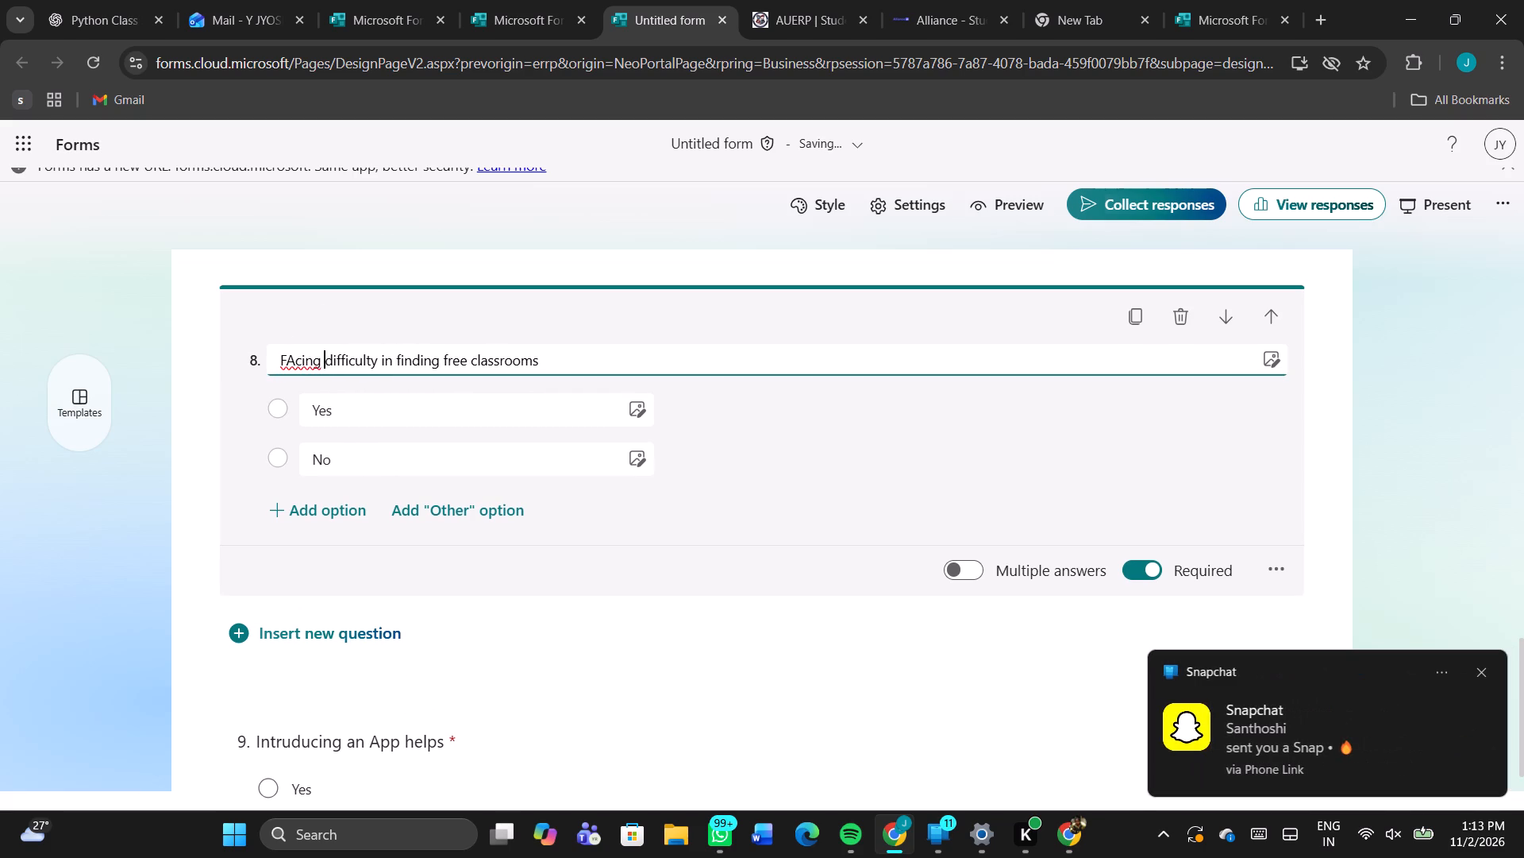
key(BackSpace)
key(a)
Edit the spelling of the first word in question 7's title, replacing one letter in its middle with "u".
scroll(369, 539, down, 1)
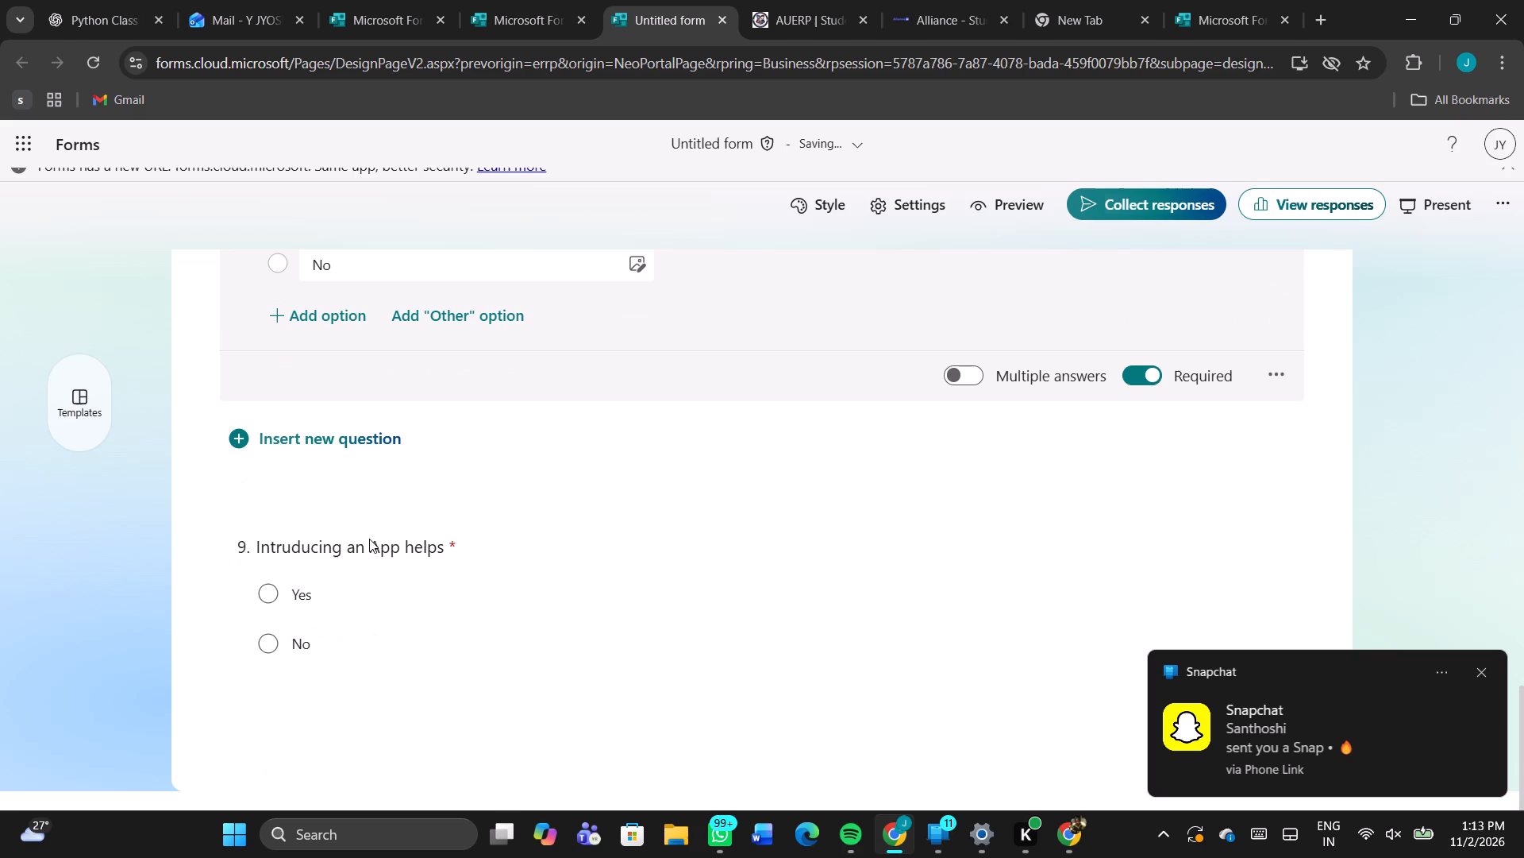
scroll(369, 539, down, 2)
scroll(369, 539, up, 5)
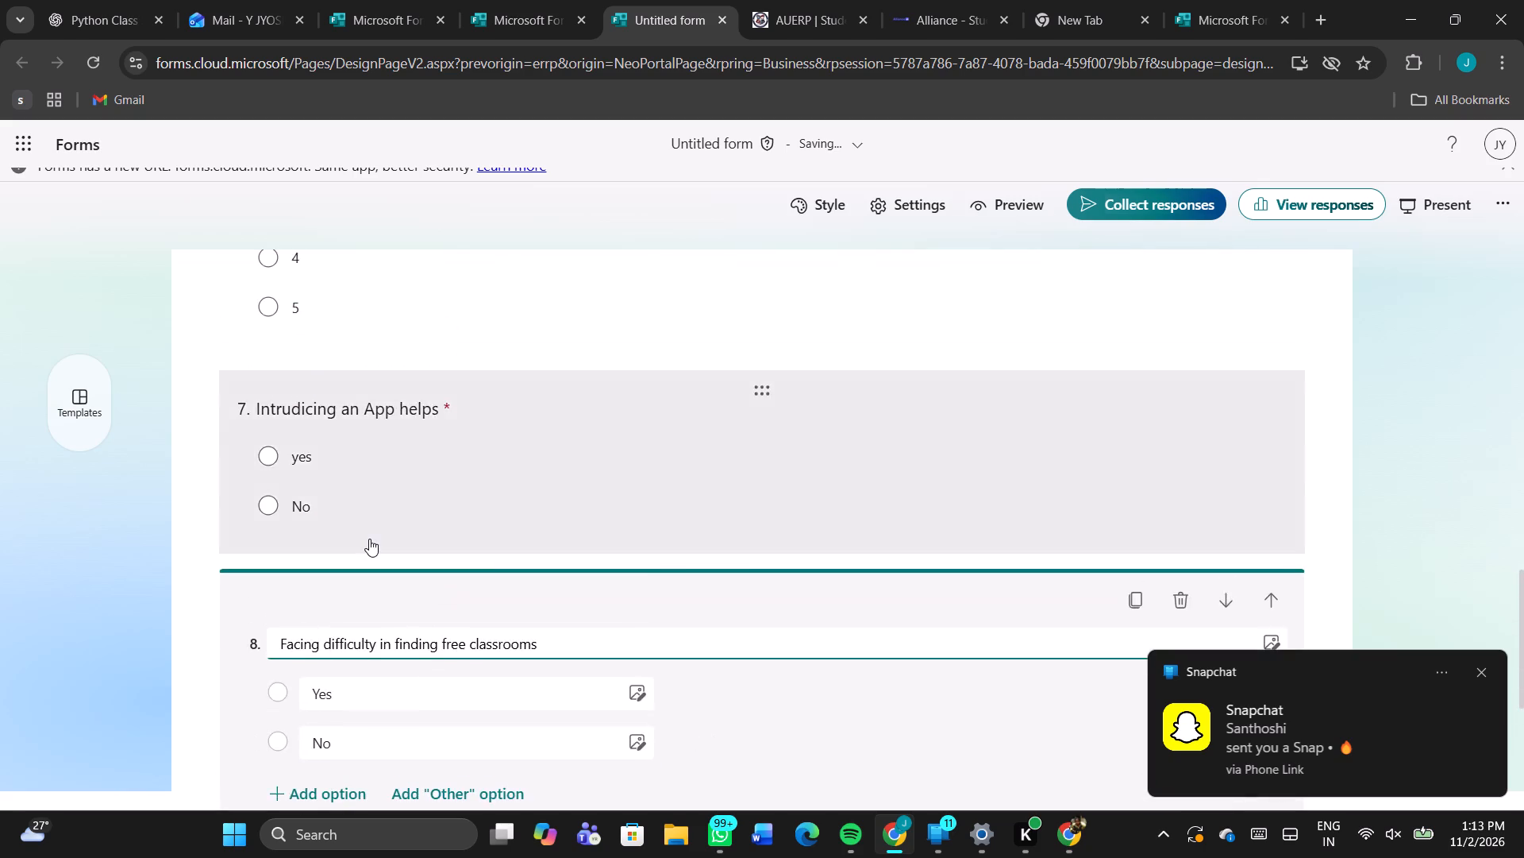
scroll(369, 539, up, 3)
click(292, 615)
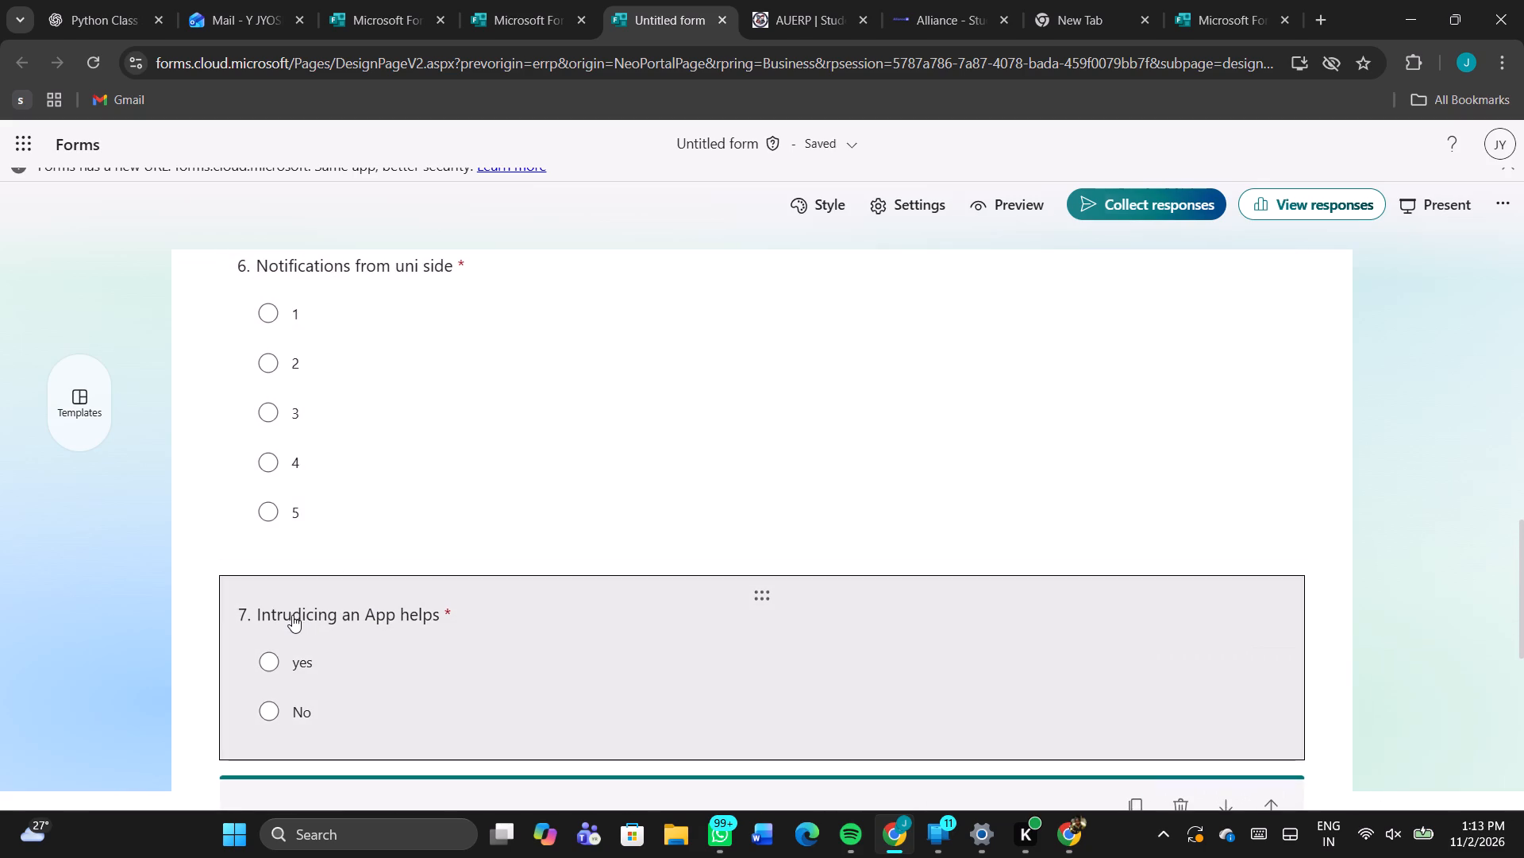
click(322, 649)
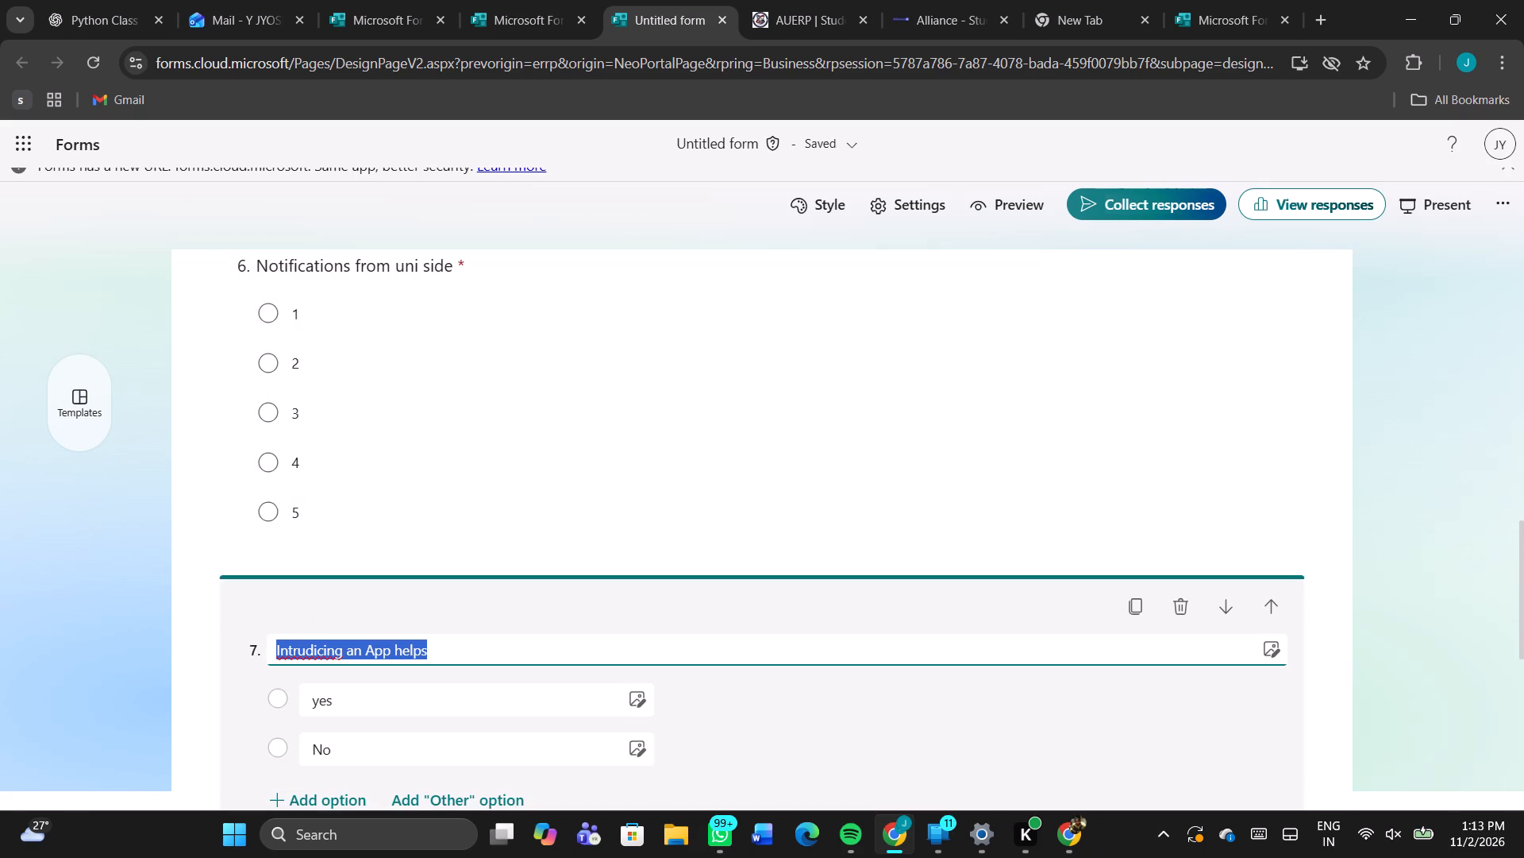
click(322, 649)
key(Left)
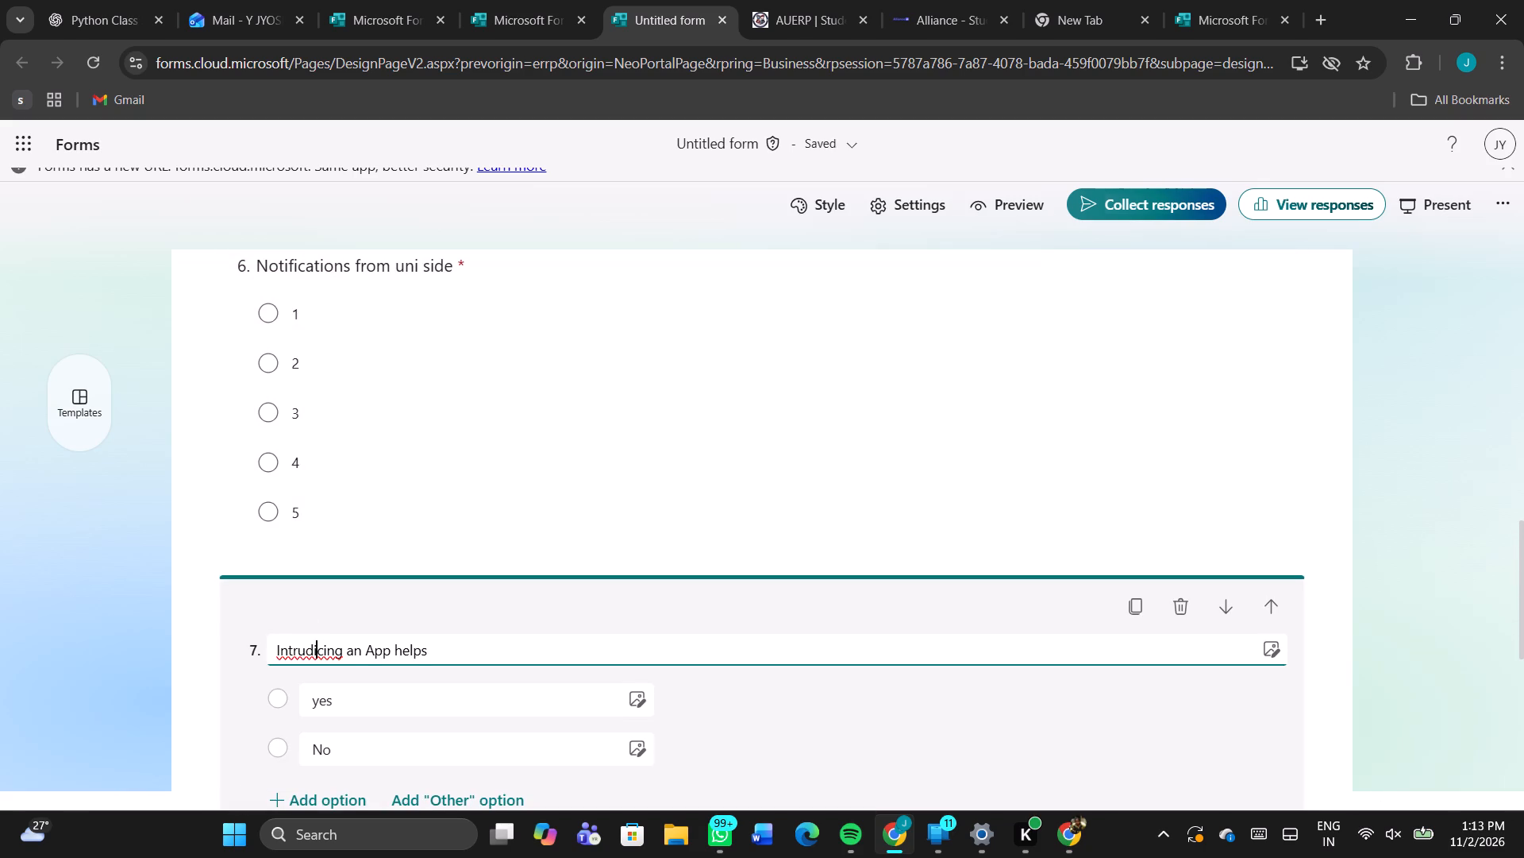
key(Delete)
key(u)
Reword question 6's title as "Difficulty in tracking Notifications from uni side".
scroll(322, 649, up, 3)
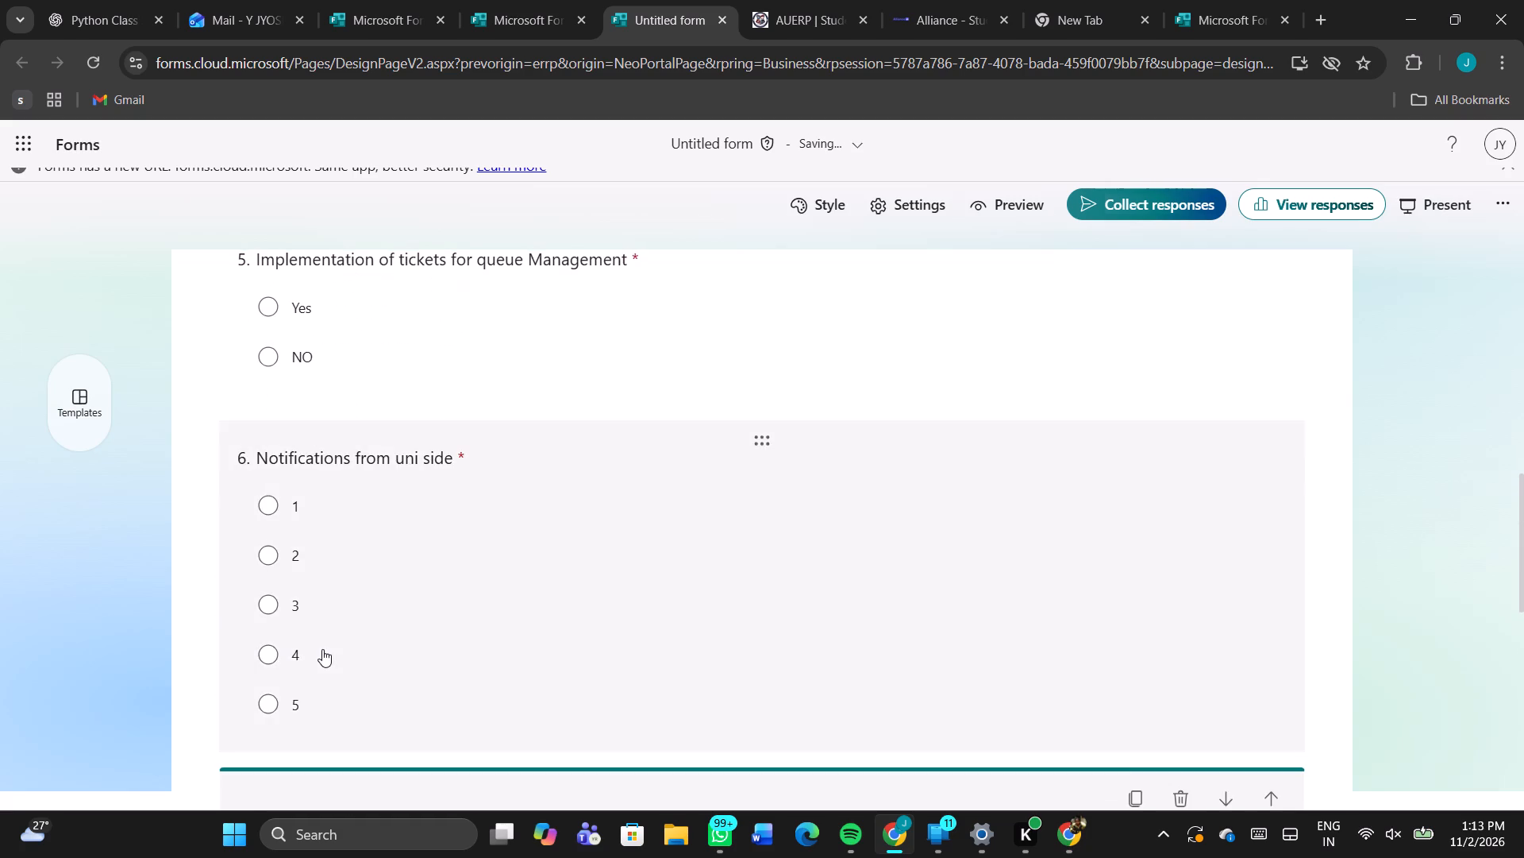
scroll(322, 649, up, 1)
click(278, 534)
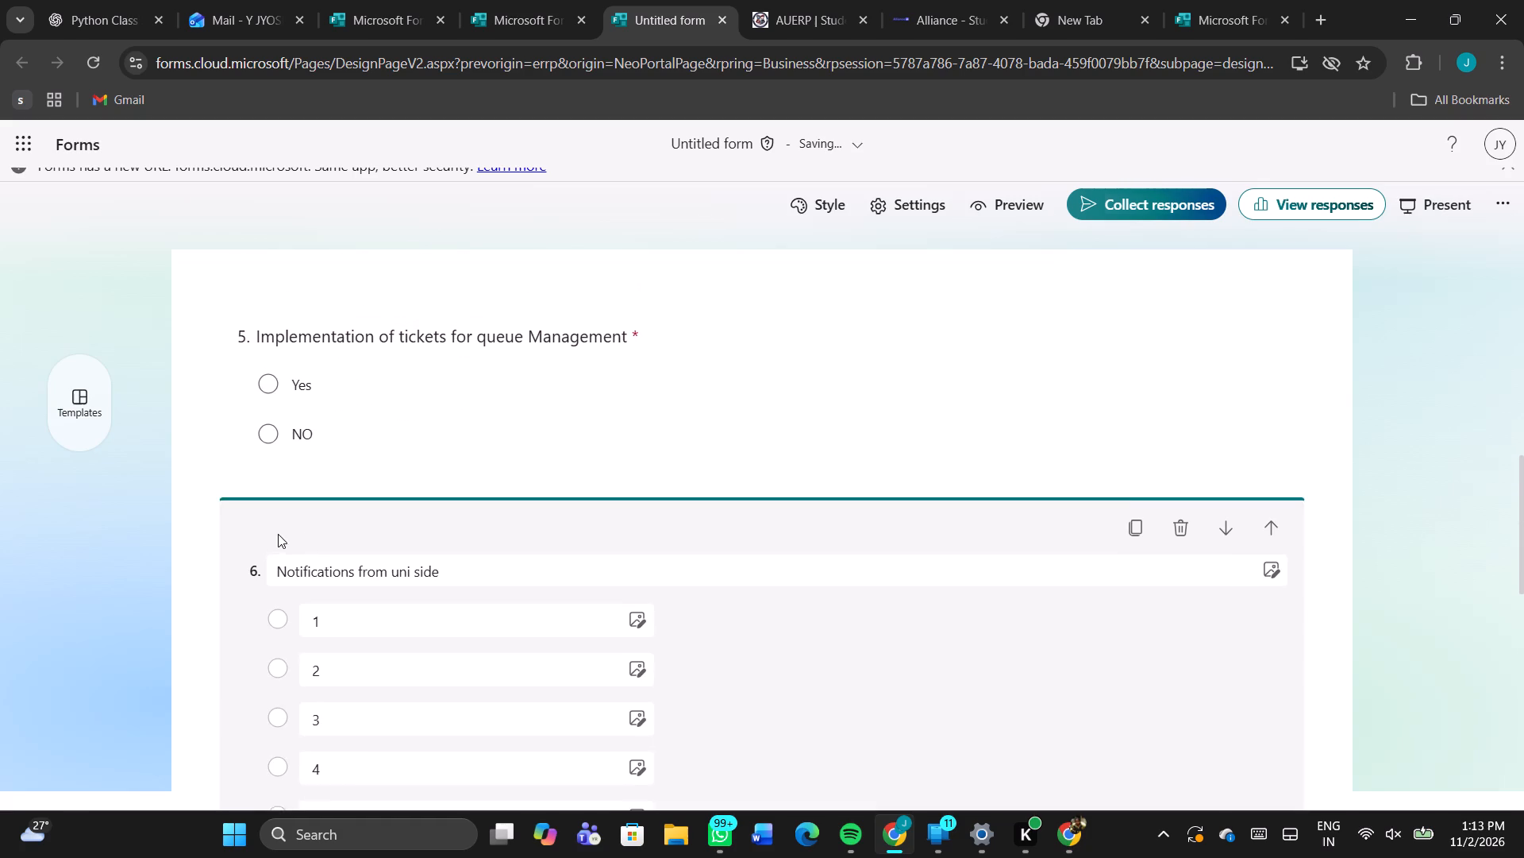
click(276, 570)
click(276, 570)
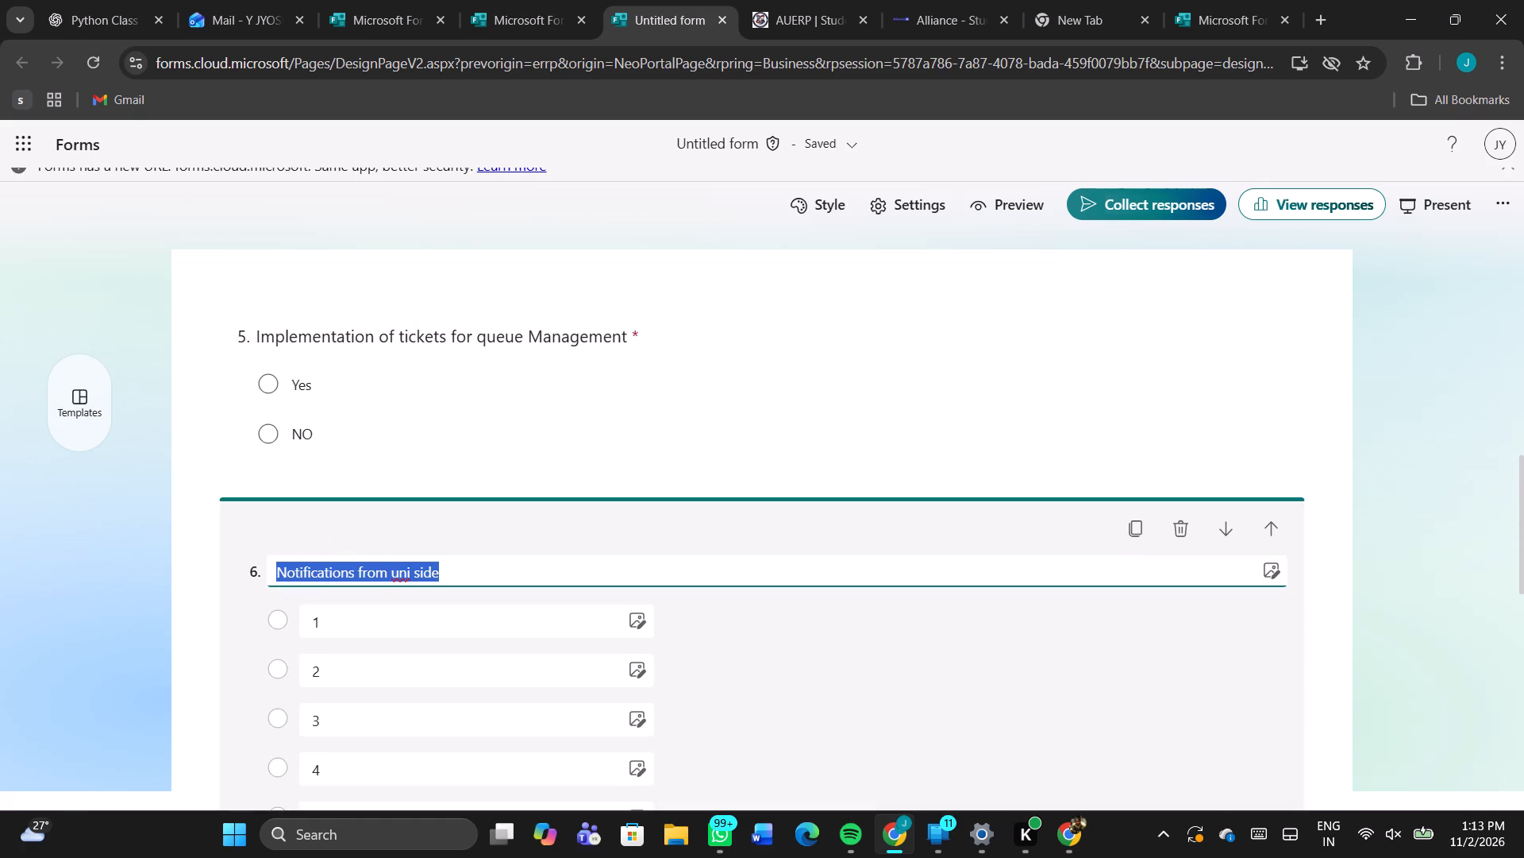
key(space)
text(Difficulty in)
key(space)
text(tracking)
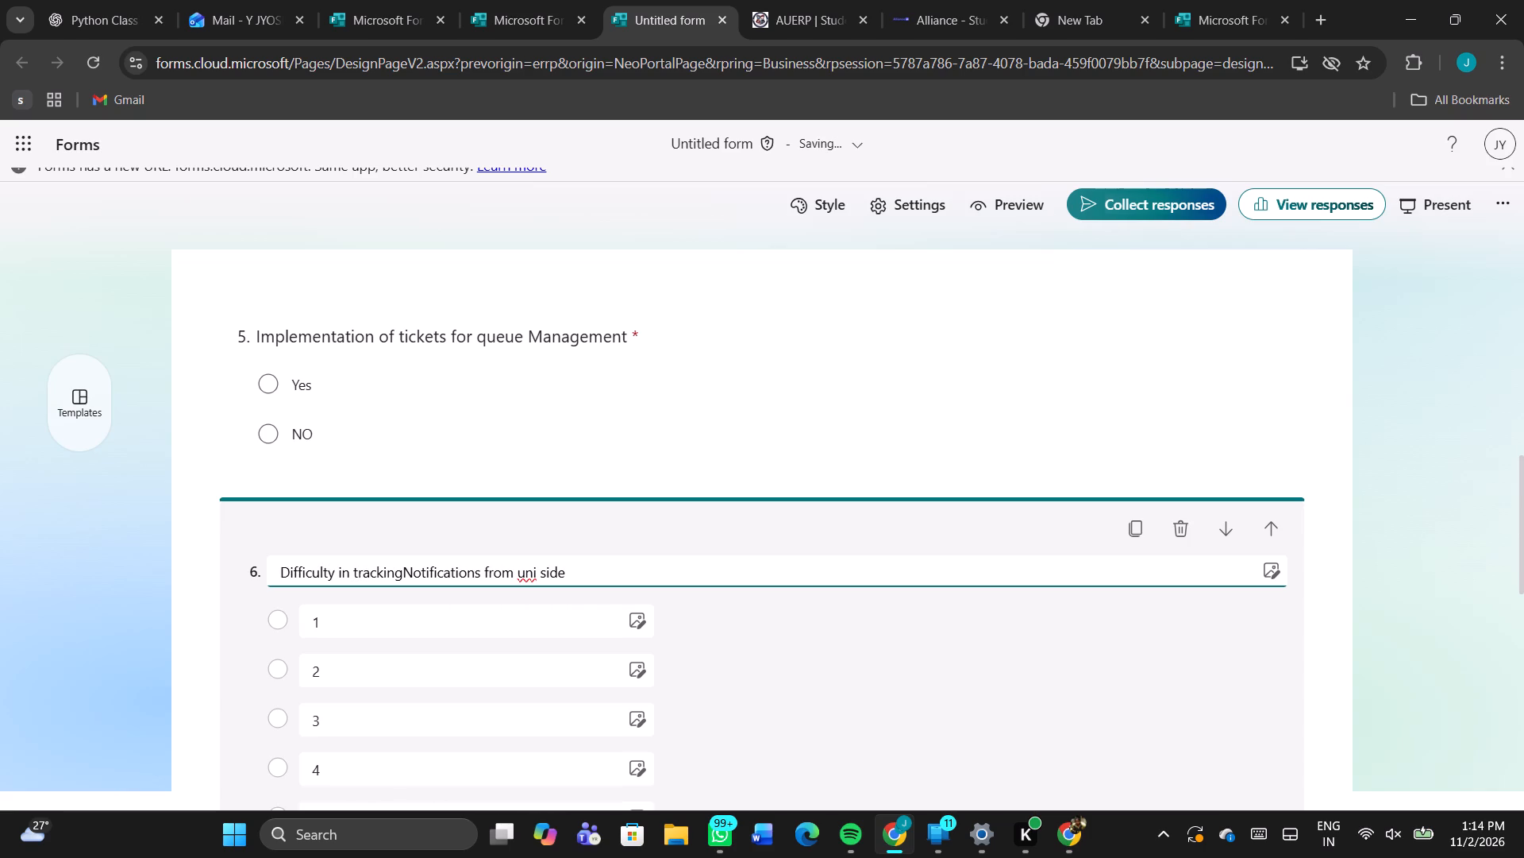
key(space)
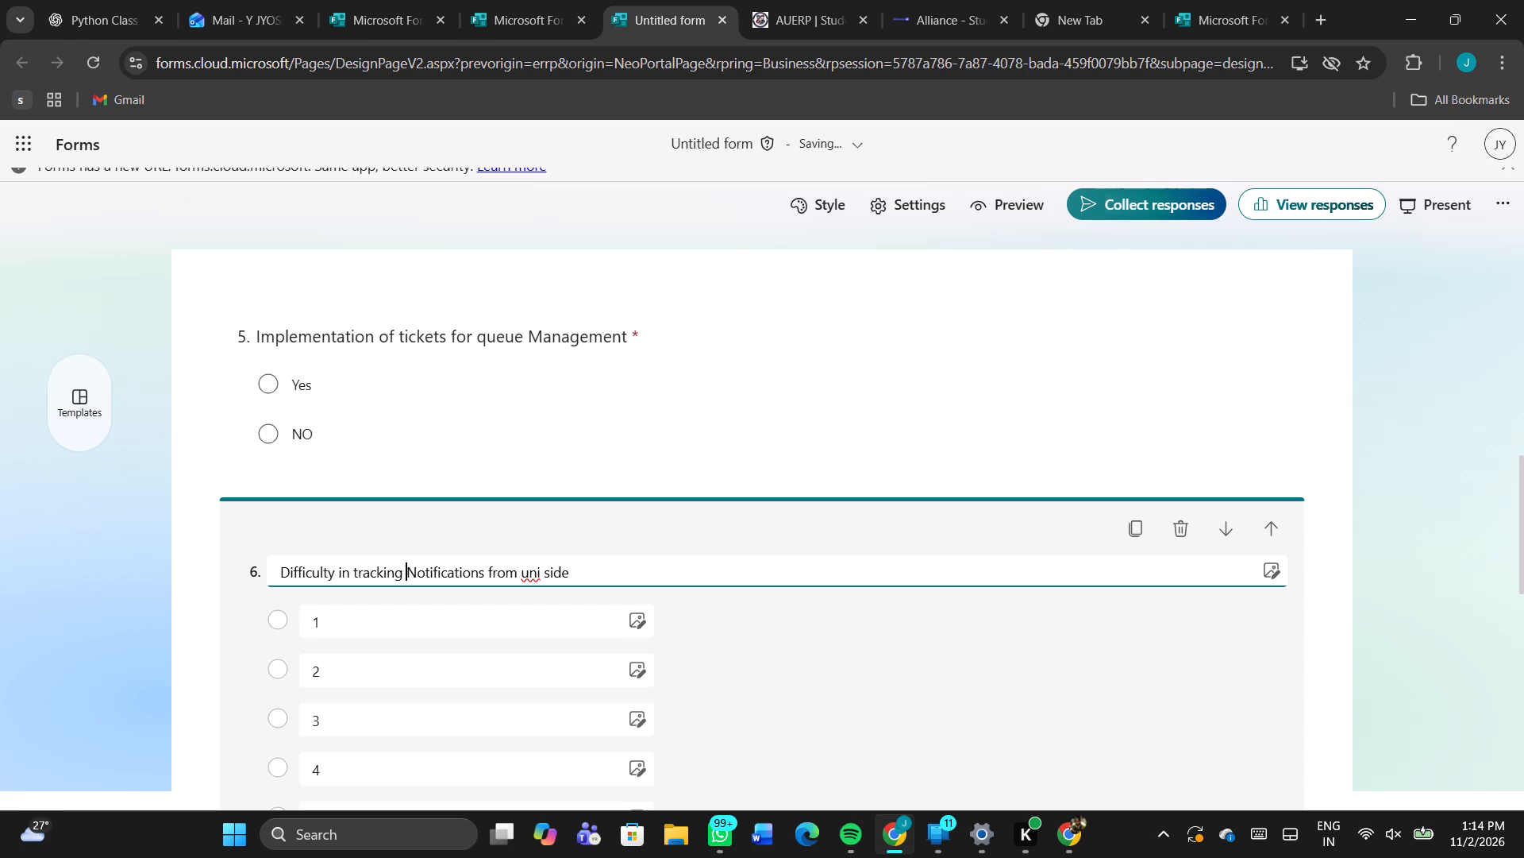
Reword question 6's title as "Difficulty in tracking notifications from university side".
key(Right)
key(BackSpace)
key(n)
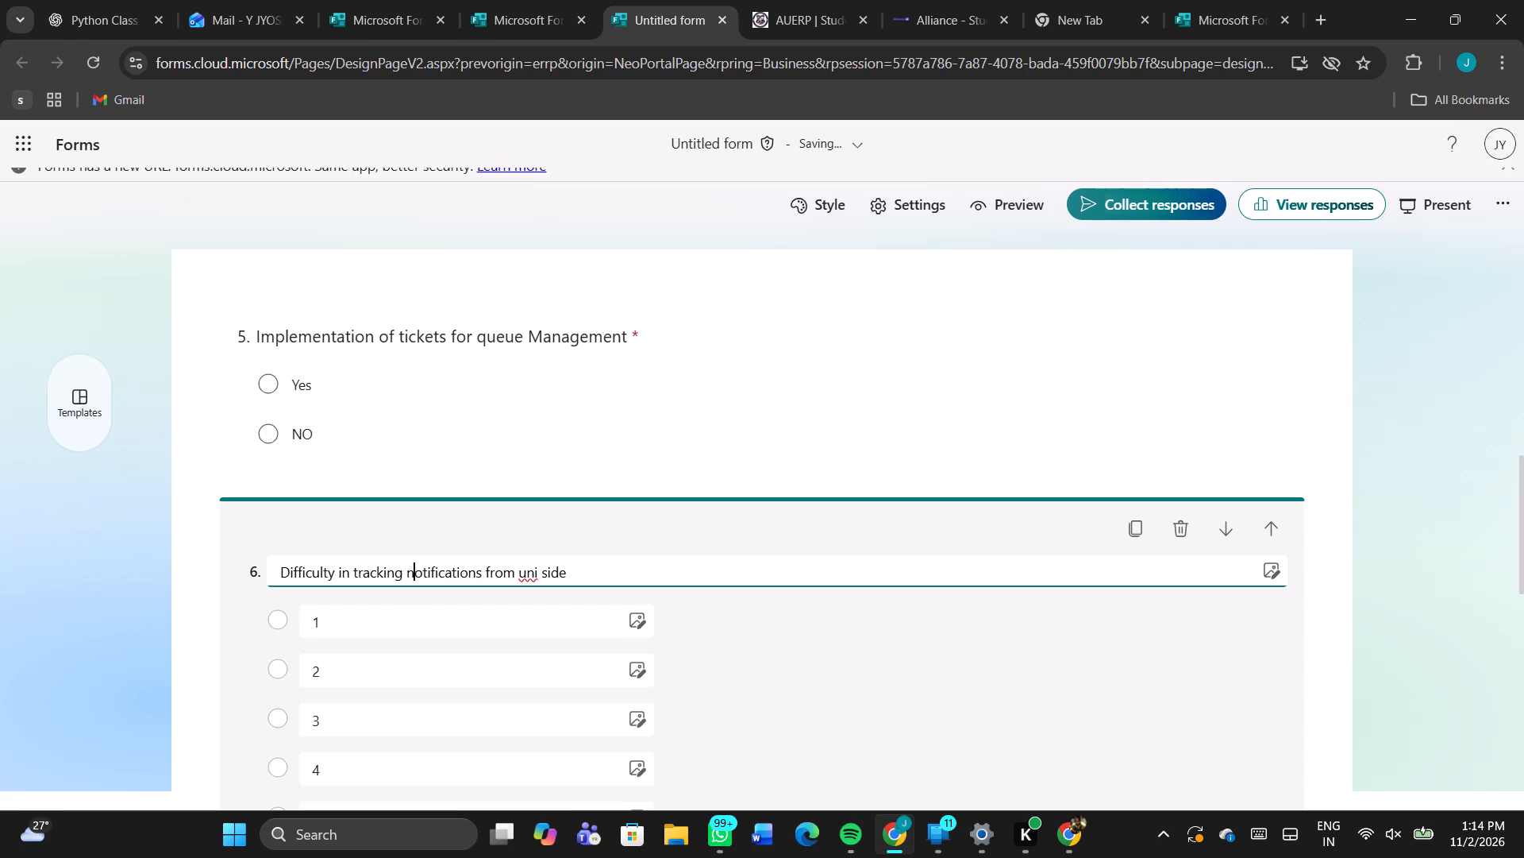
click(536, 570)
key(Right)
scroll(536, 570, left, 1)
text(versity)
Review the form's questions from the title at the start through to question 9.
scroll(667, 531, up, 4)
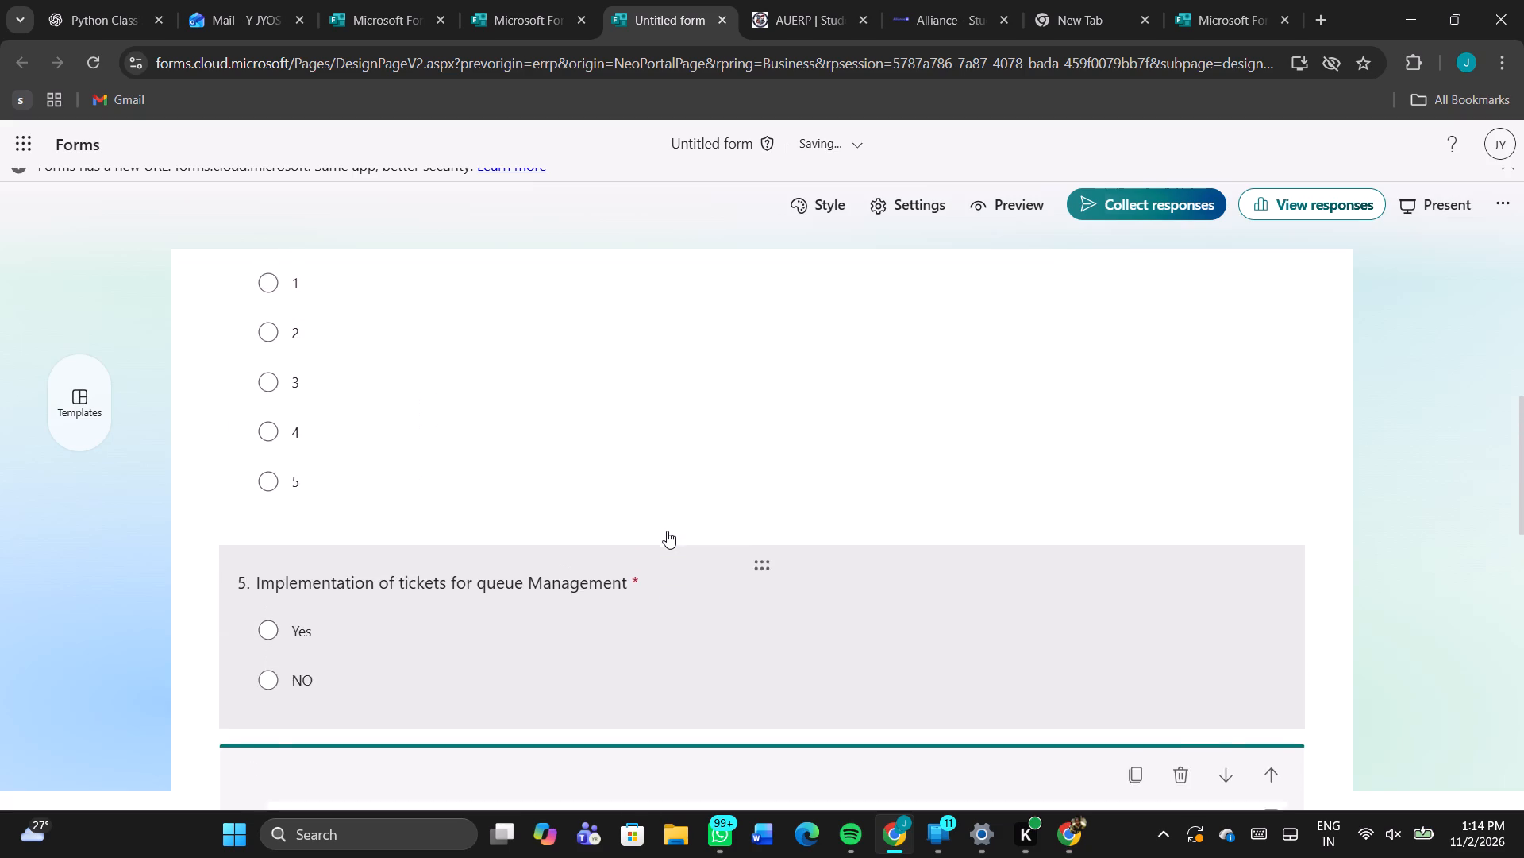
scroll(667, 531, up, 6)
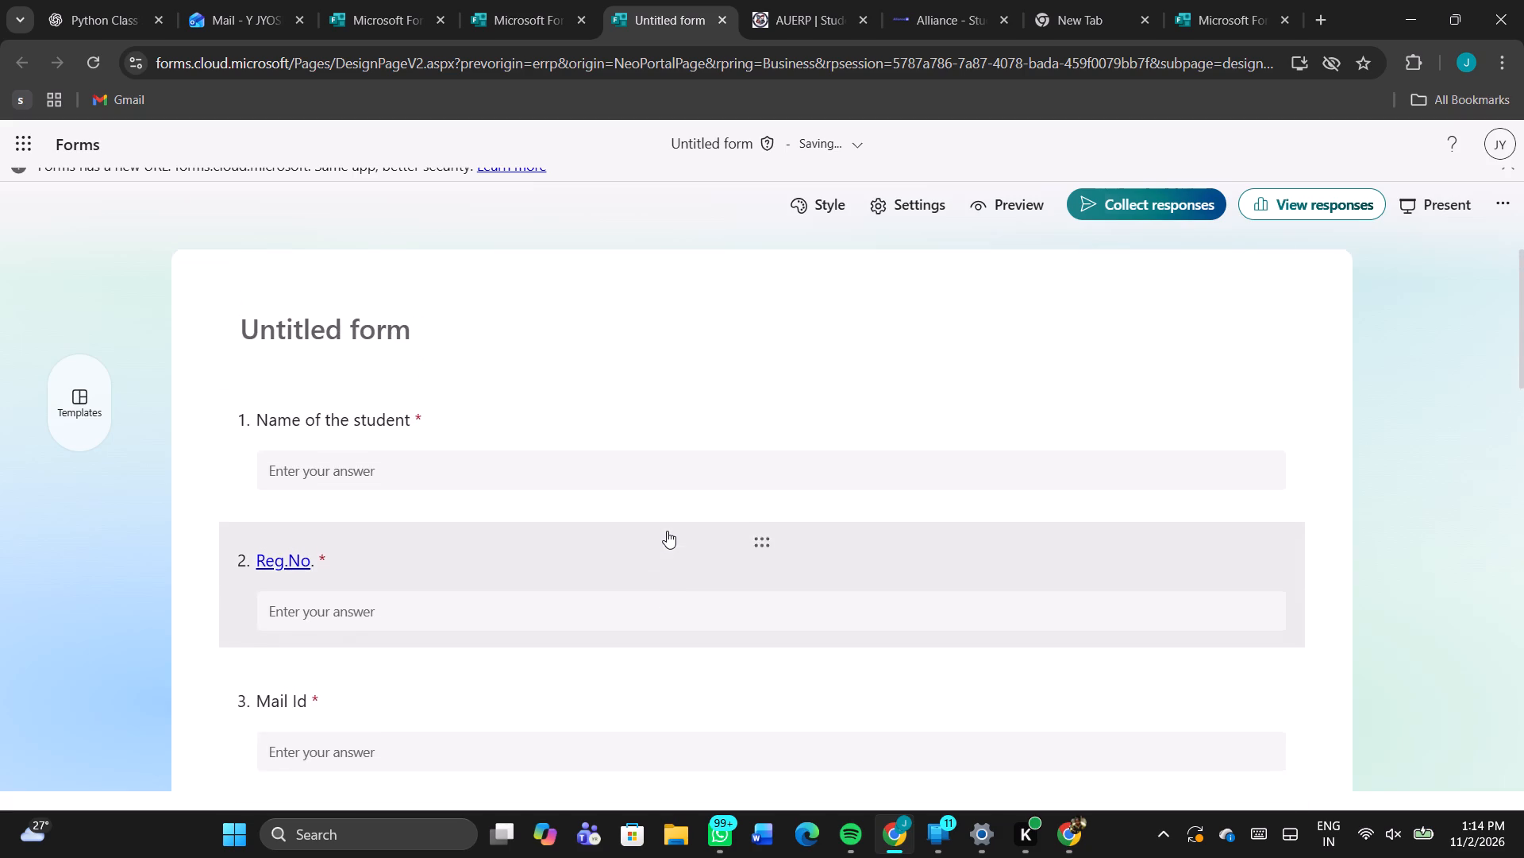
scroll(667, 531, down, 13)
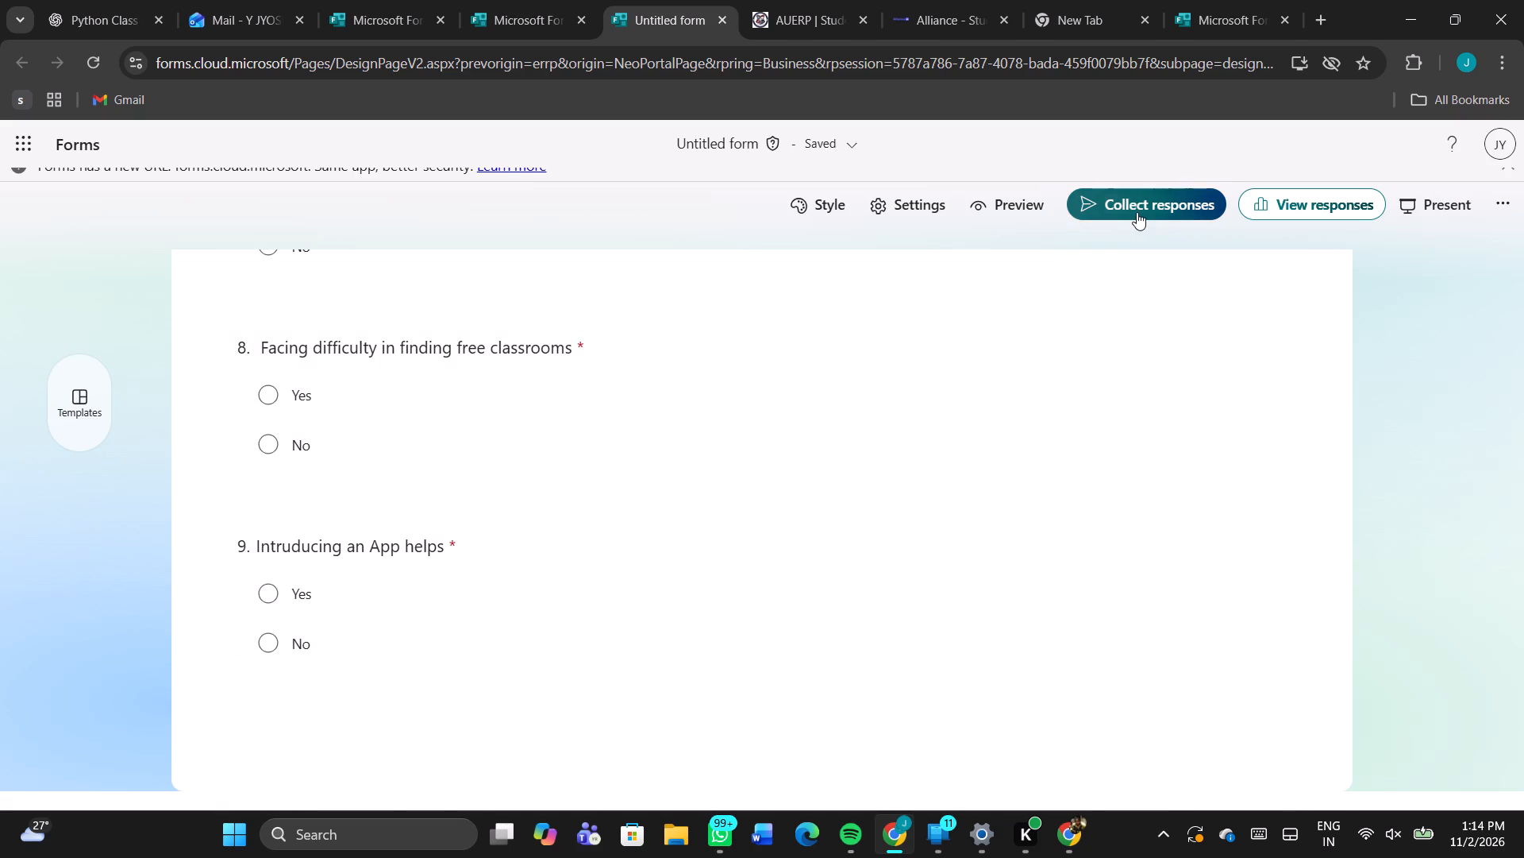